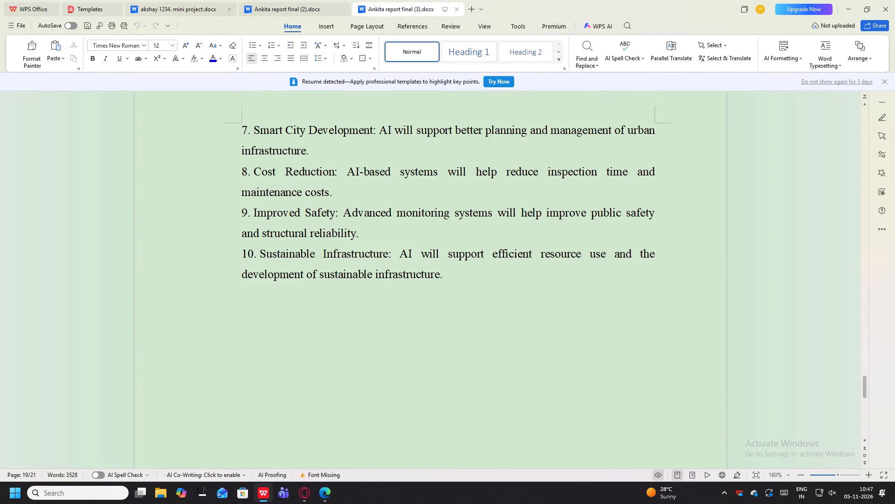
# Paste the copied SDG table into the report on a new line below item 10, Sustainable Infrastructure, in the Future Scope list.
pyautogui.click(446, 275)
pyautogui.press('Return')
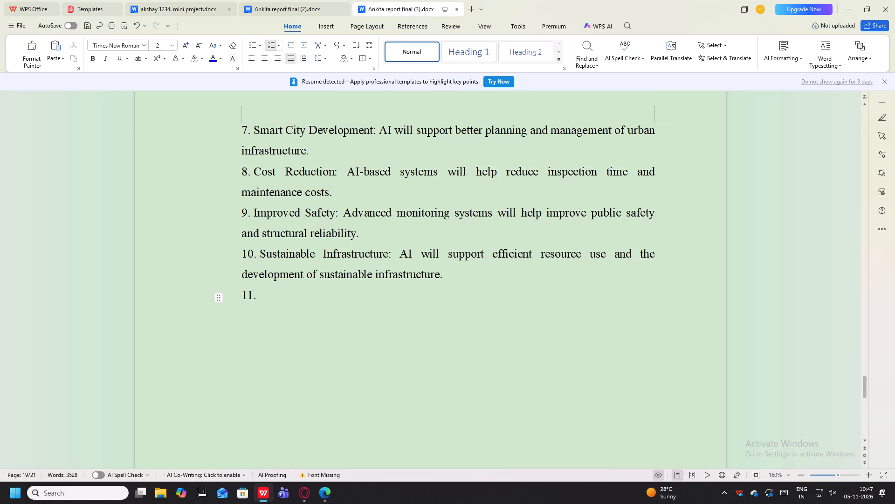
pyautogui.hotkey('ctrl', 'v')
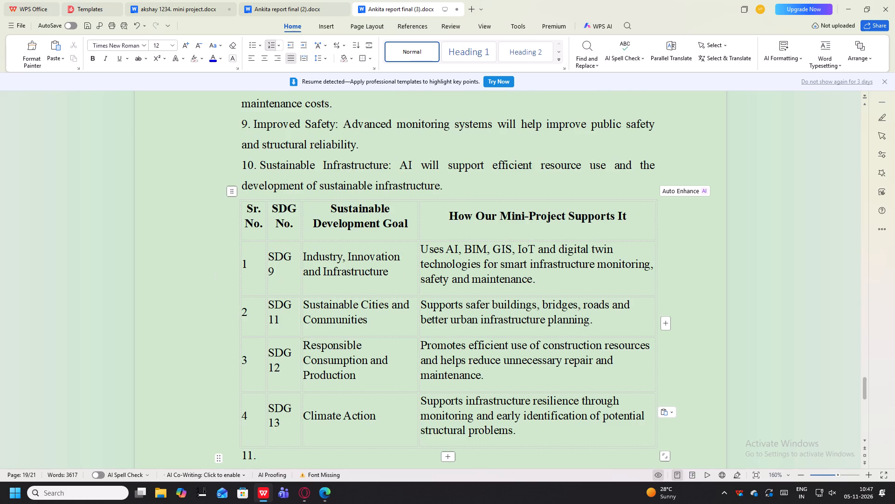
pyautogui.click(177, 271)
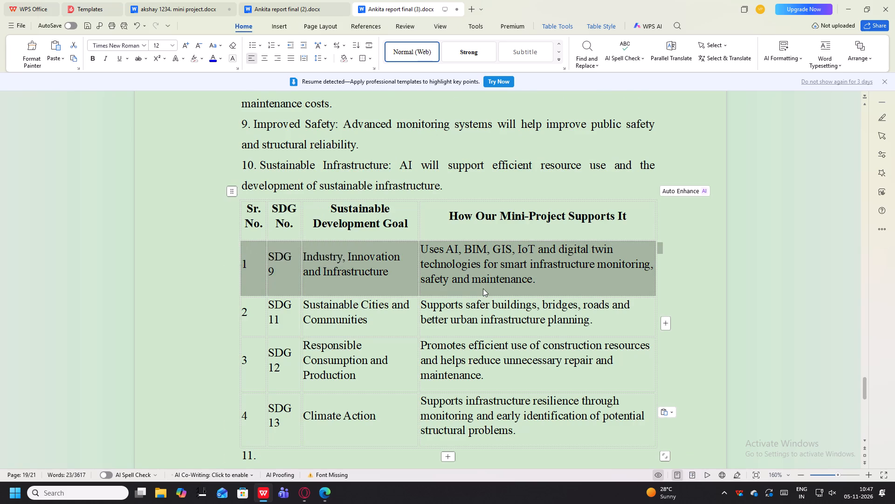
# Remove the bold formatting from the guide, co-guide and HoD signature names and titles at the bottom of page 2.
pyautogui.scroll(18, 483, 290)
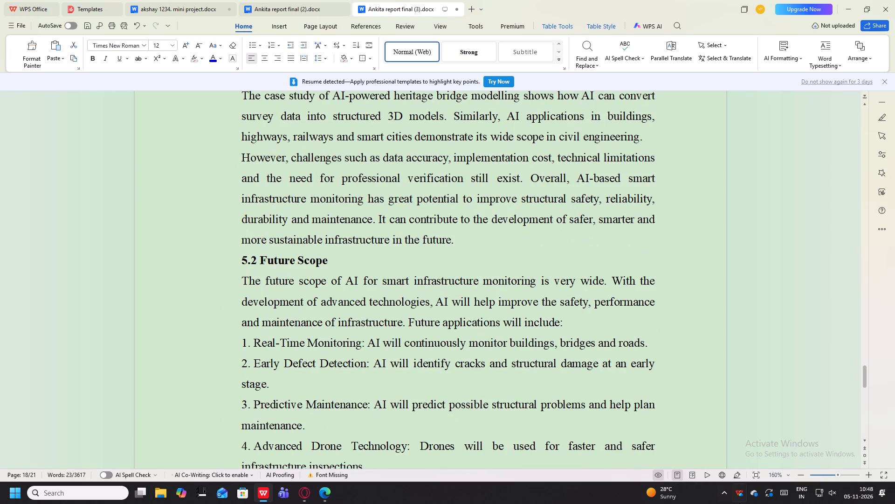
pyautogui.click(863, 448)
pyautogui.moveTo(865, 446); pyautogui.dragTo(858, 441)
pyautogui.scroll(11, 486, 273)
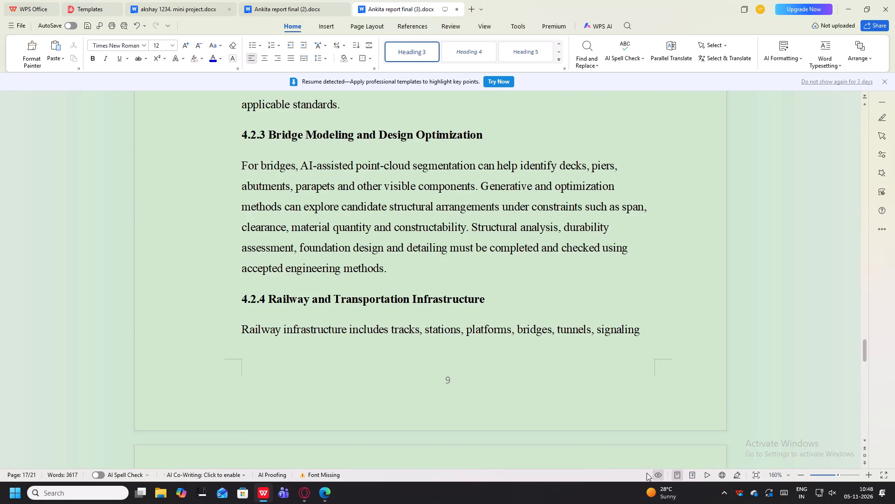
pyautogui.click(864, 463)
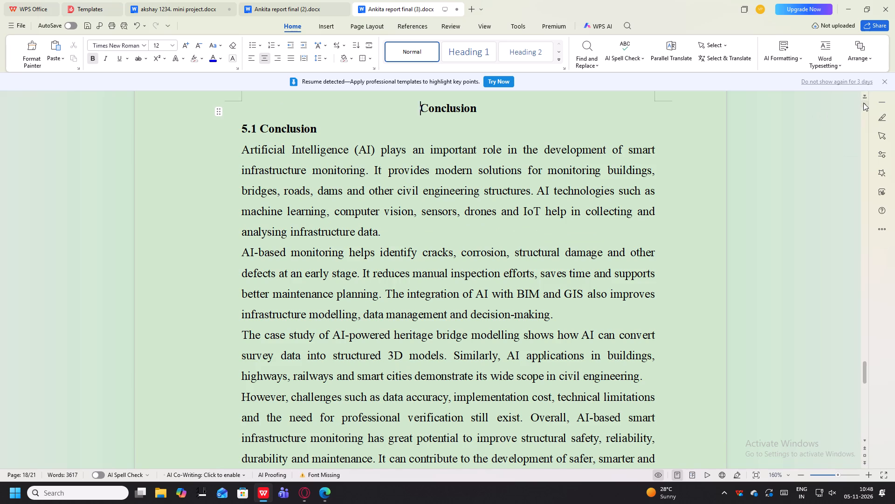
pyautogui.click(865, 105)
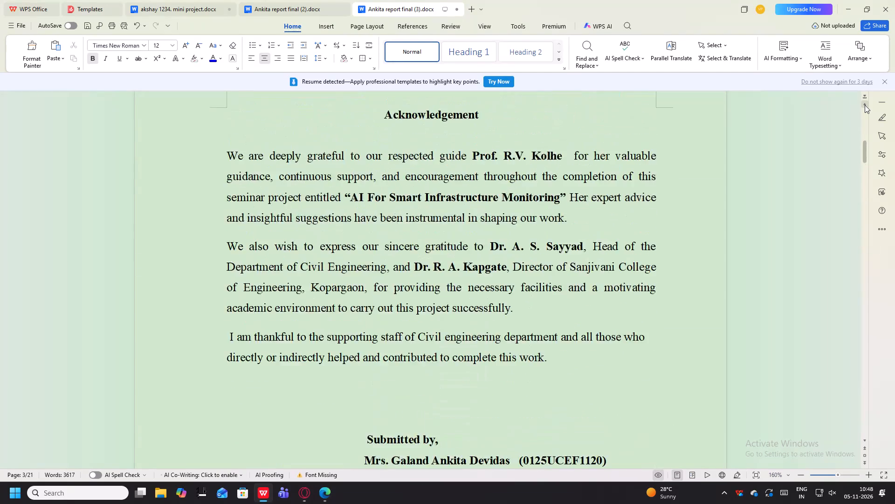
pyautogui.scroll(-5, 746, 183)
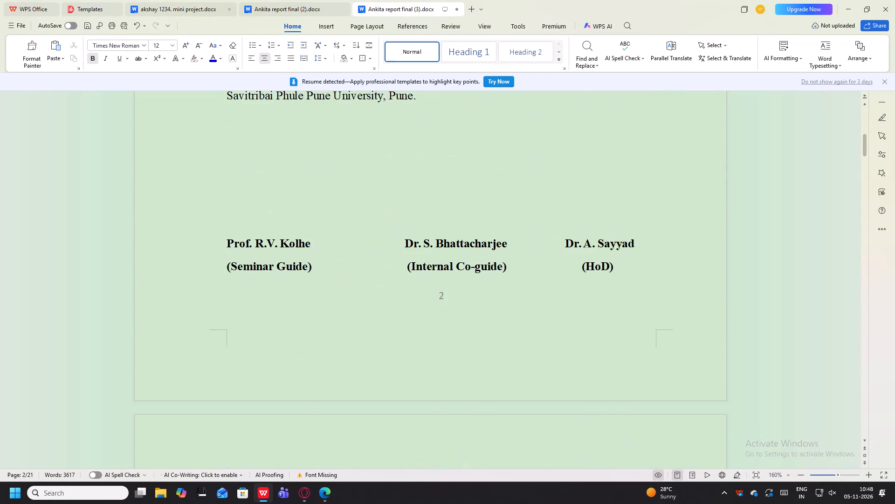
pyautogui.moveTo(221, 243); pyautogui.dragTo(280, 245)
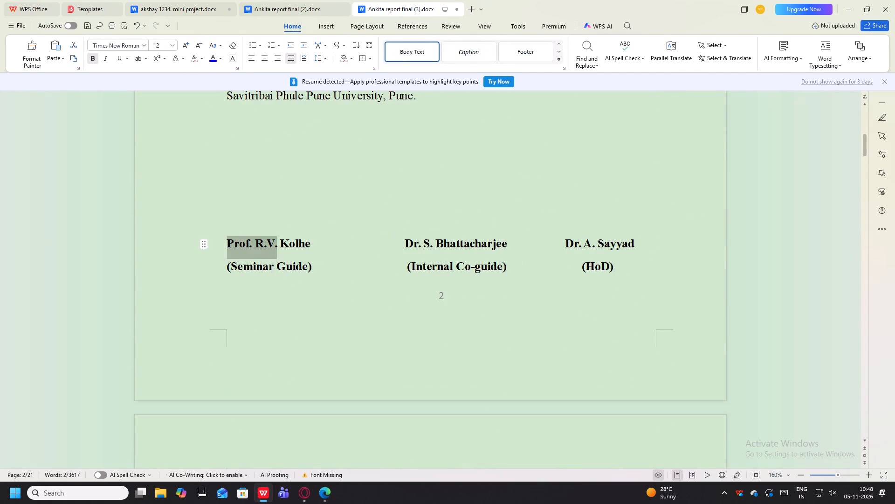
pyautogui.moveTo(280, 245); pyautogui.dragTo(648, 291)
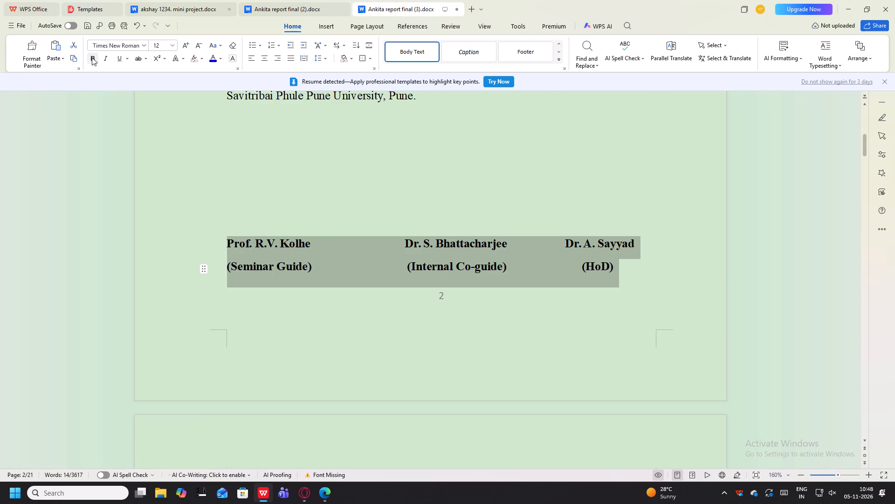
pyautogui.click(92, 57)
pyautogui.click(307, 209)
# In the Content table, try to collapse the untitled row below Abstract, and delete its page number iii.
pyautogui.scroll(-4, 334, 231)
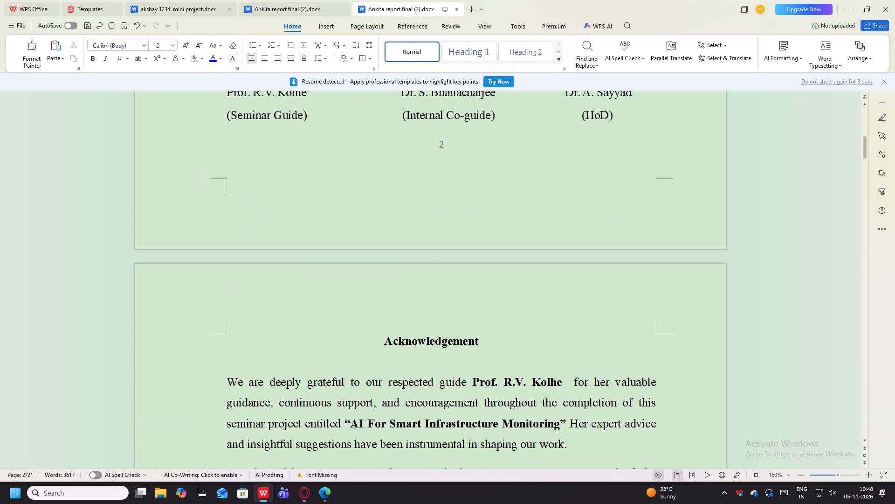
pyautogui.scroll(-1, 337, 236)
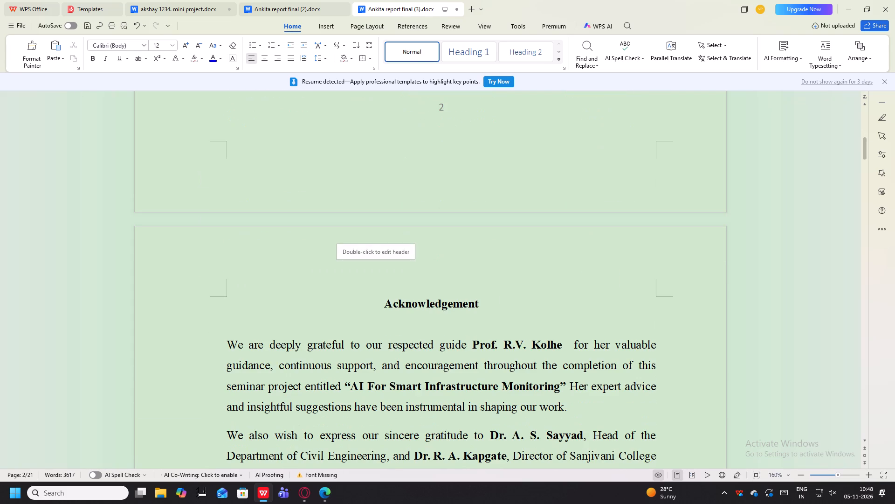
pyautogui.scroll(-11, 338, 253)
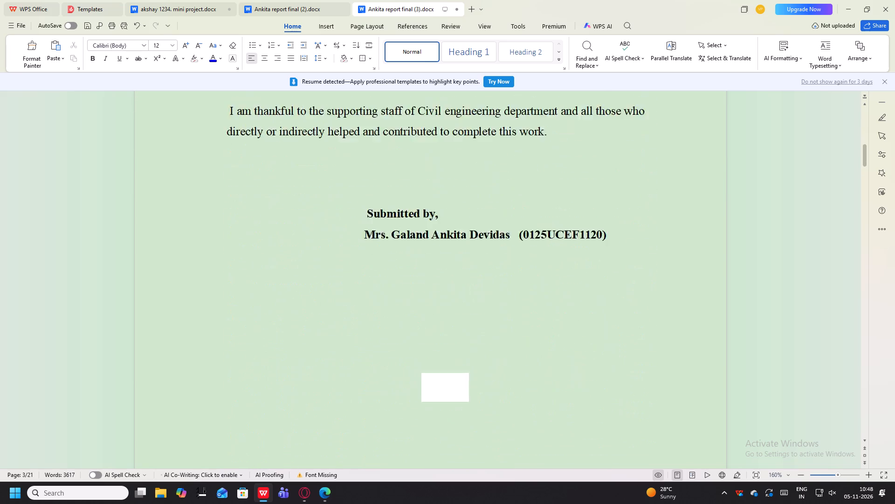
pyautogui.scroll(-17, 339, 254)
pyautogui.scroll(-4, 339, 256)
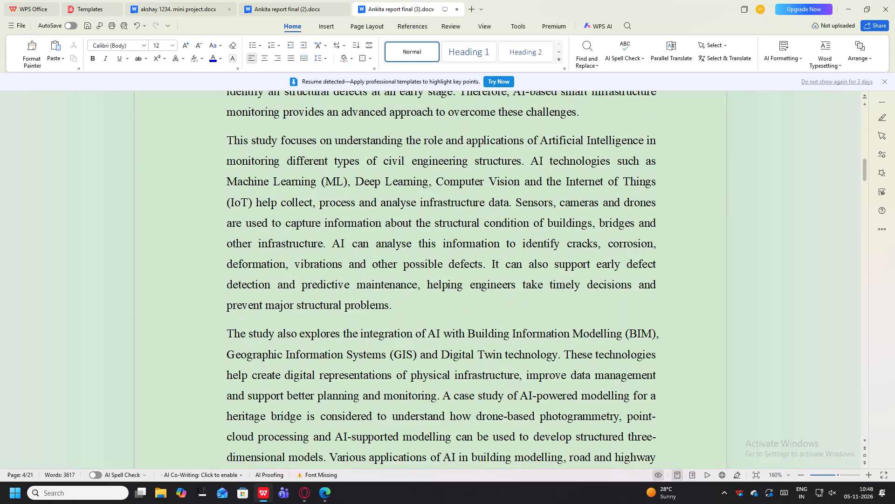
pyautogui.scroll(-17, 339, 256)
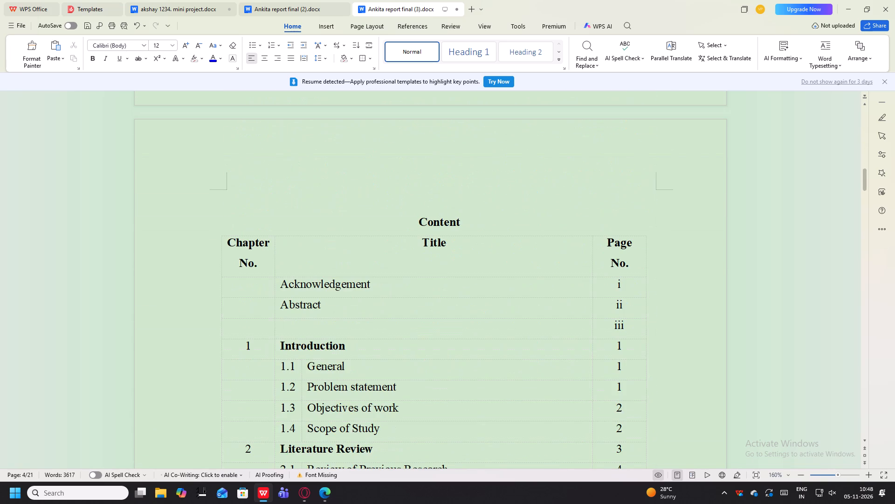
pyautogui.scroll(-1, 339, 256)
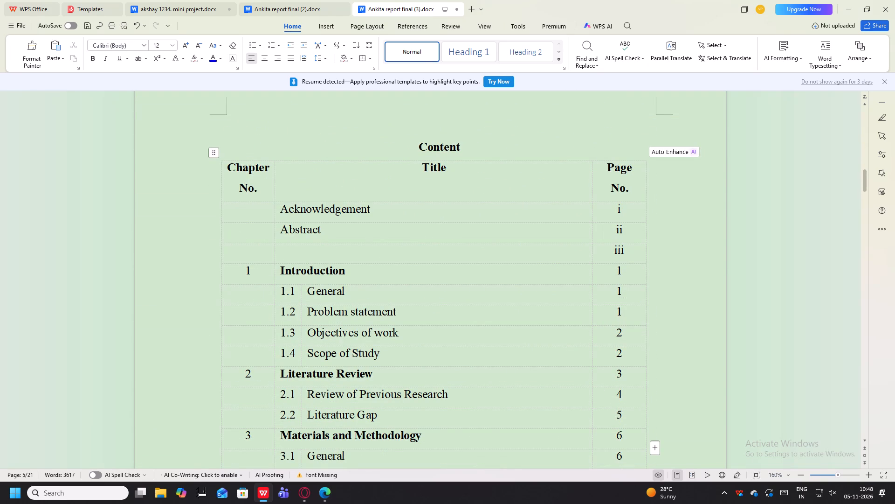
pyautogui.moveTo(280, 262); pyautogui.dragTo(282, 251)
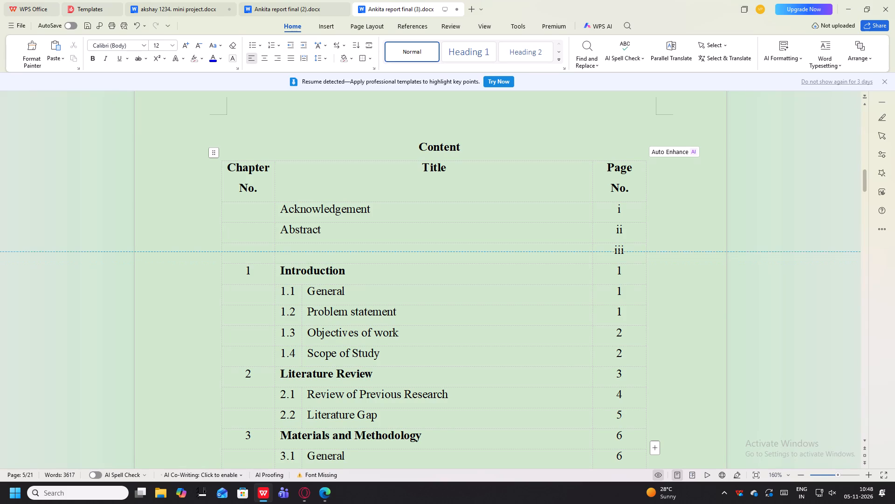
pyautogui.moveTo(282, 251); pyautogui.dragTo(283, 244)
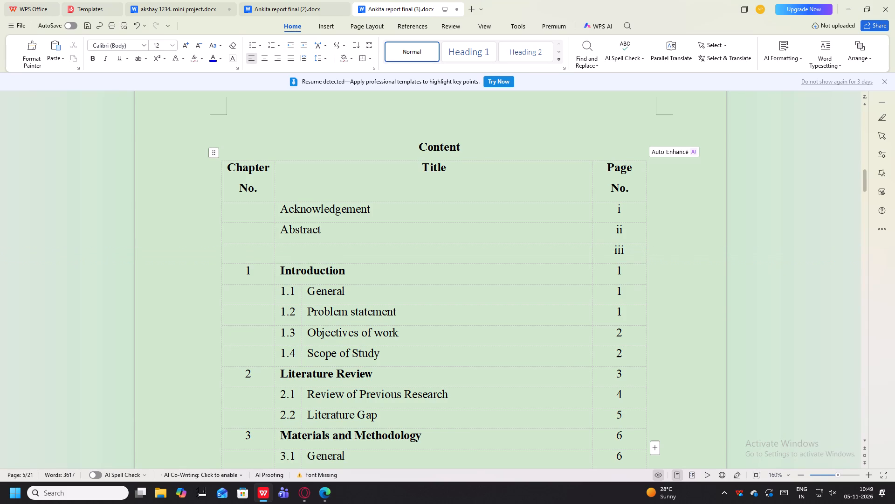
pyautogui.click(630, 252)
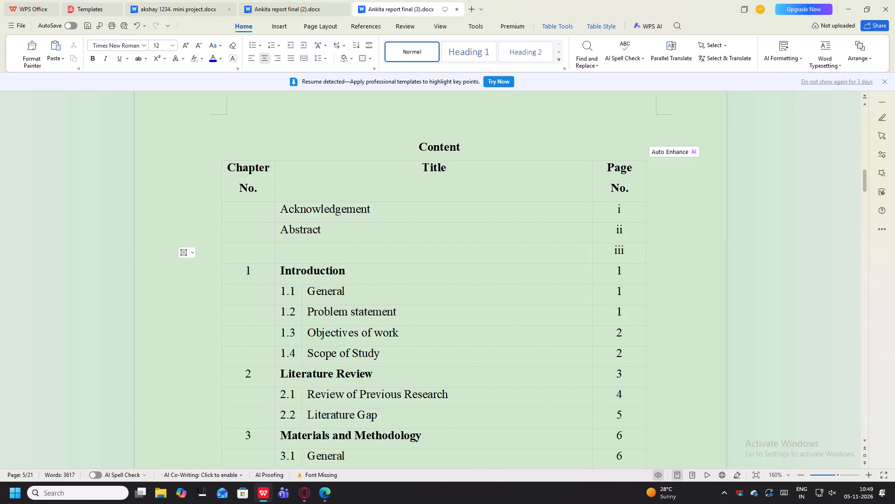
pyautogui.press('BackSpace')
pyautogui.press('BackSpace')
pyautogui.press('BackSpace')
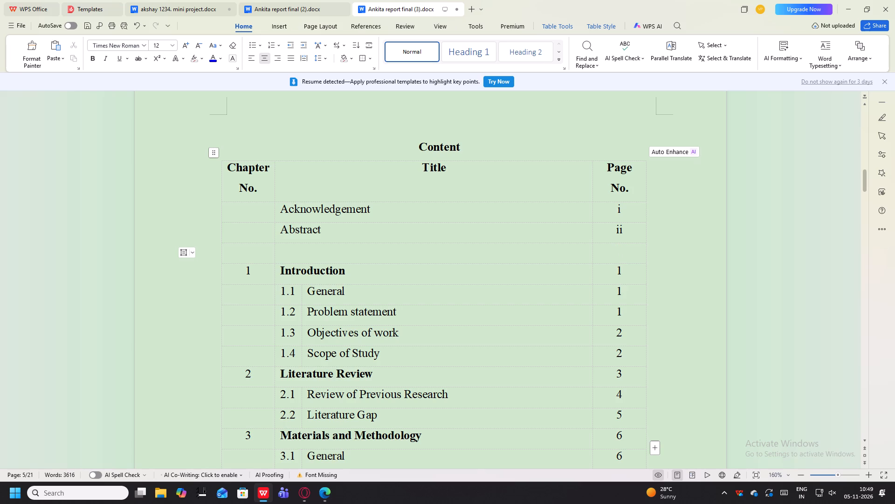
# Delete the first cell of the empty row below Abstract in the Content table, shifting the remaining cells left.
pyautogui.moveTo(222, 263); pyautogui.dragTo(227, 245)
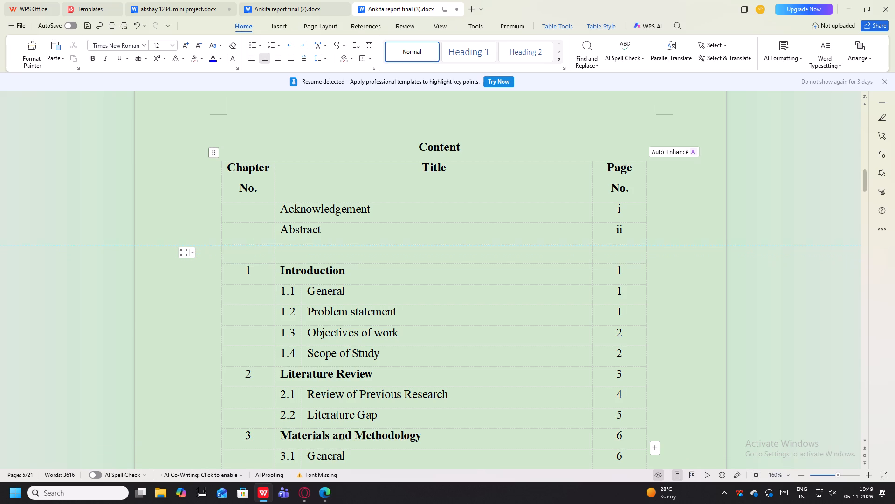
pyautogui.moveTo(227, 245); pyautogui.dragTo(228, 245)
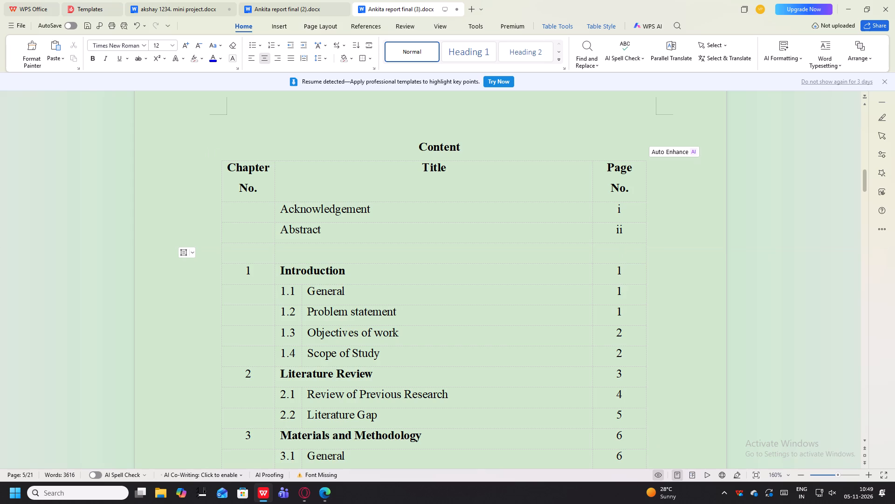
pyautogui.click(226, 263)
pyautogui.press('BackSpace')
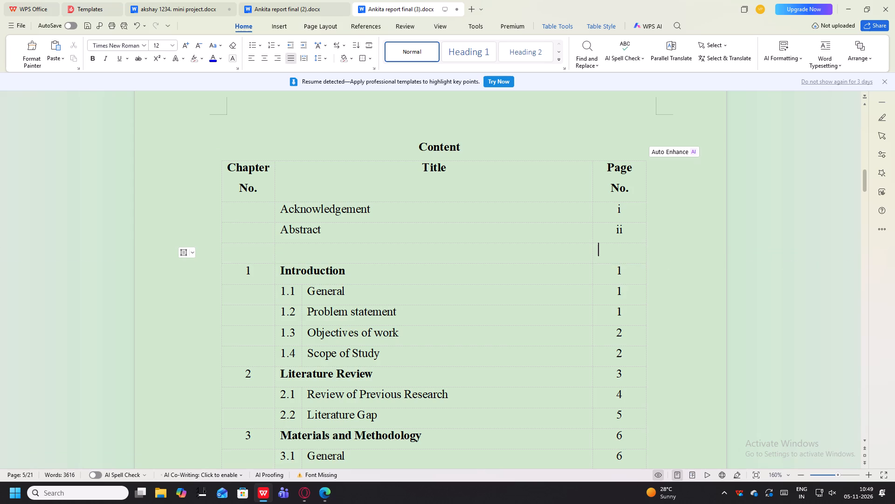
pyautogui.click(226, 258)
pyautogui.press('BackSpace')
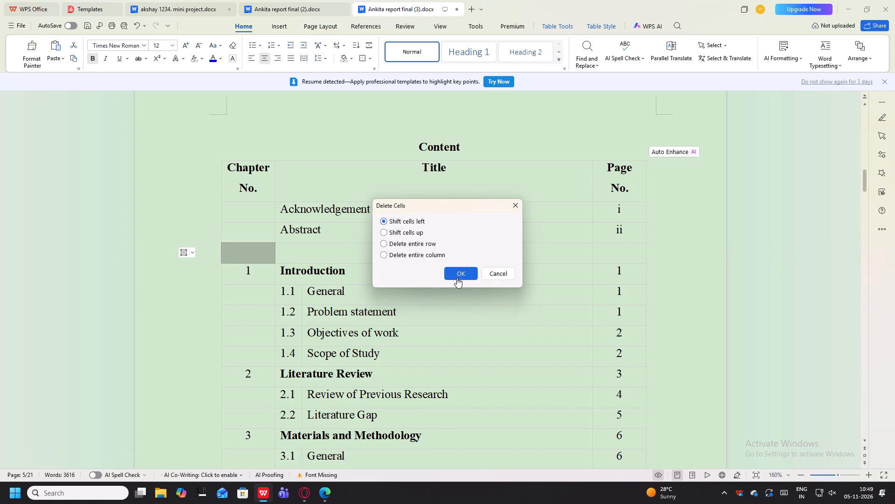
pyautogui.click(458, 274)
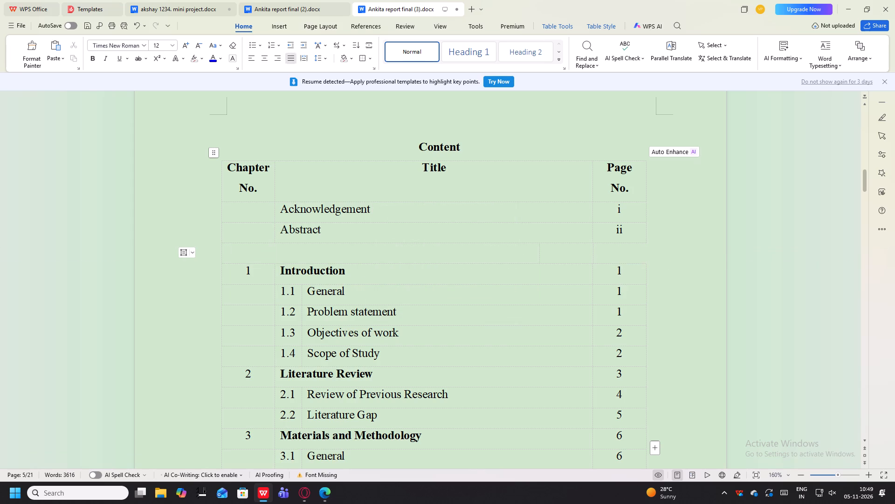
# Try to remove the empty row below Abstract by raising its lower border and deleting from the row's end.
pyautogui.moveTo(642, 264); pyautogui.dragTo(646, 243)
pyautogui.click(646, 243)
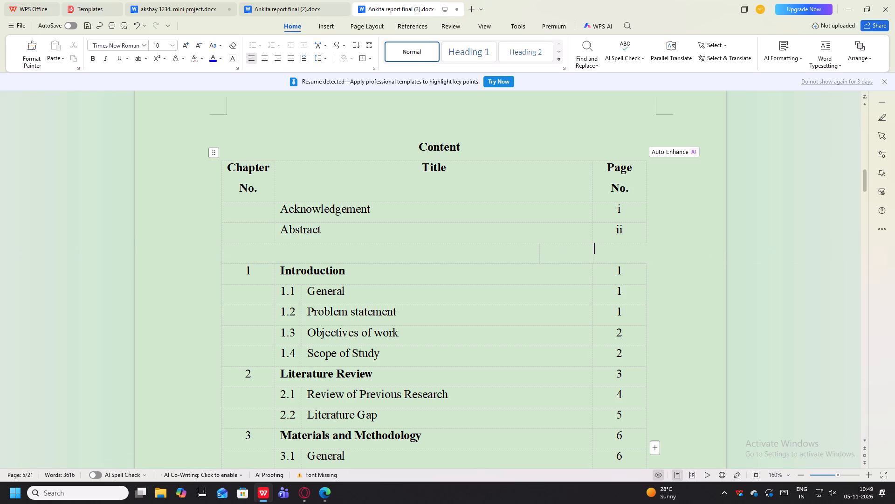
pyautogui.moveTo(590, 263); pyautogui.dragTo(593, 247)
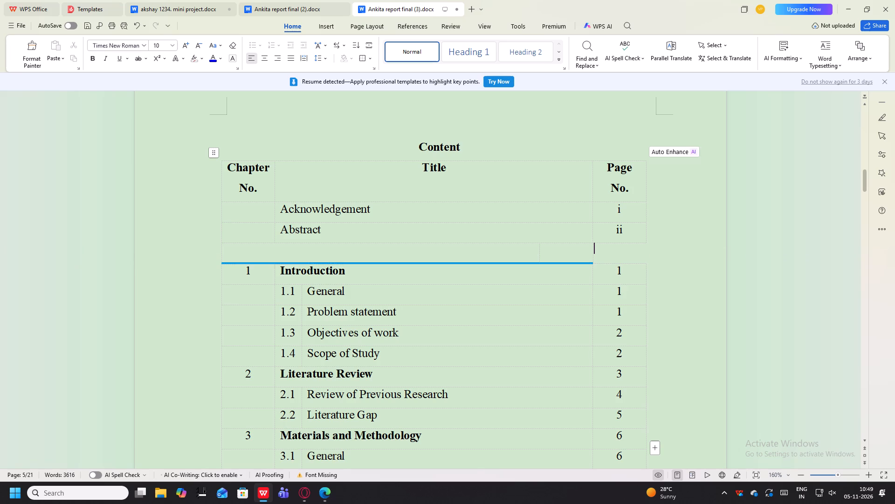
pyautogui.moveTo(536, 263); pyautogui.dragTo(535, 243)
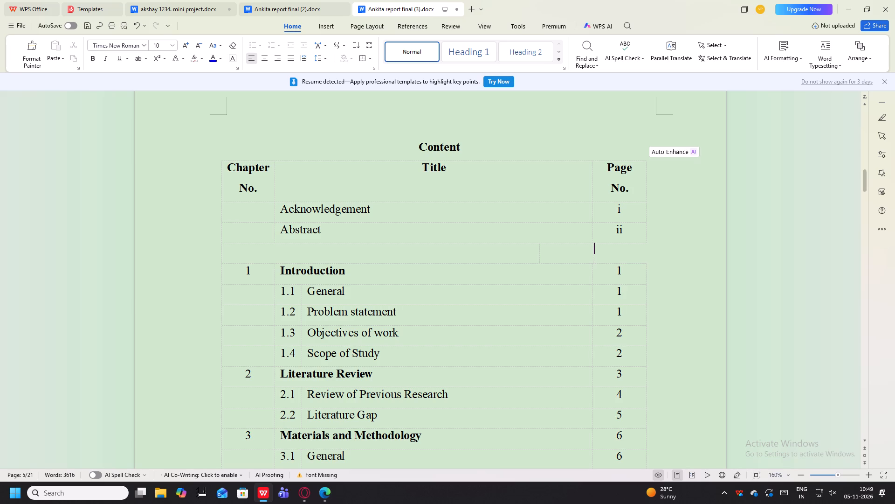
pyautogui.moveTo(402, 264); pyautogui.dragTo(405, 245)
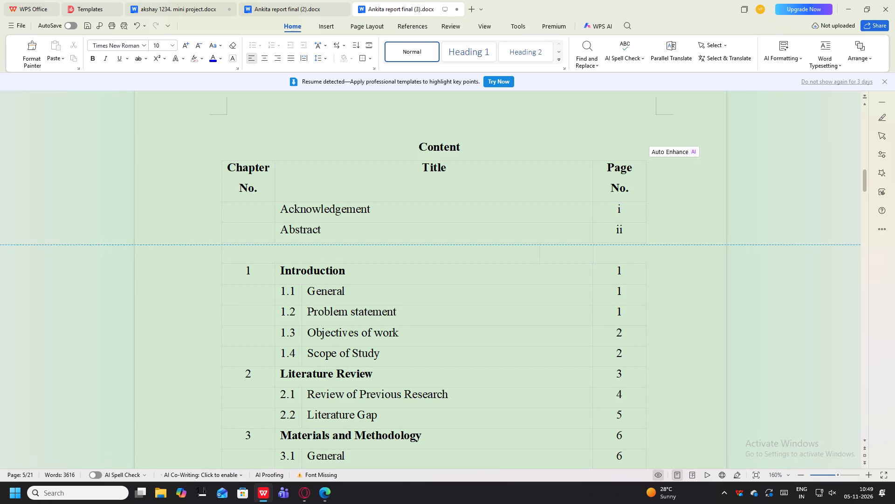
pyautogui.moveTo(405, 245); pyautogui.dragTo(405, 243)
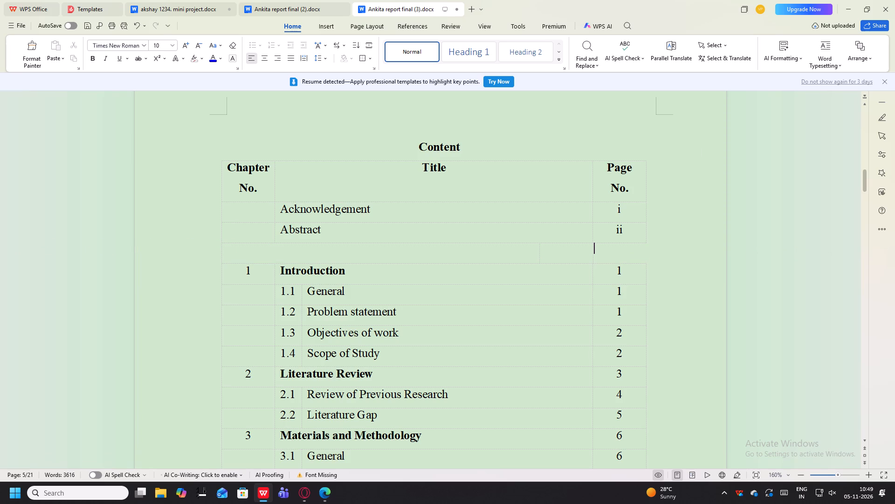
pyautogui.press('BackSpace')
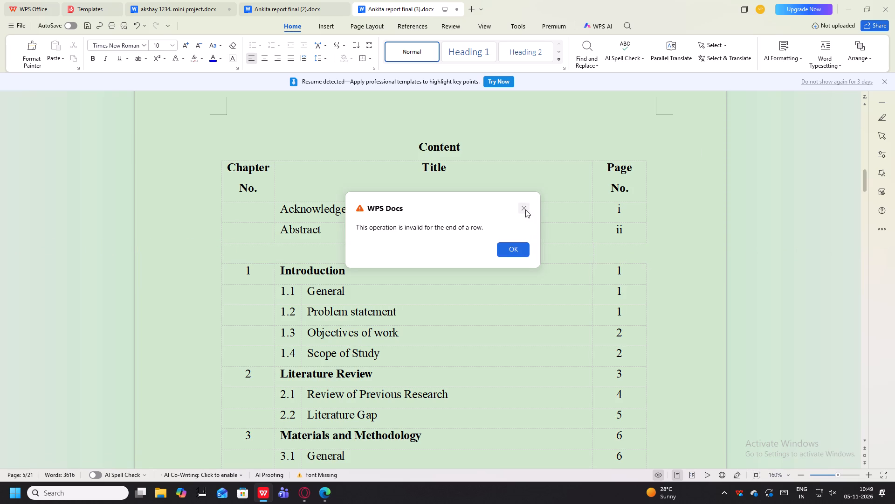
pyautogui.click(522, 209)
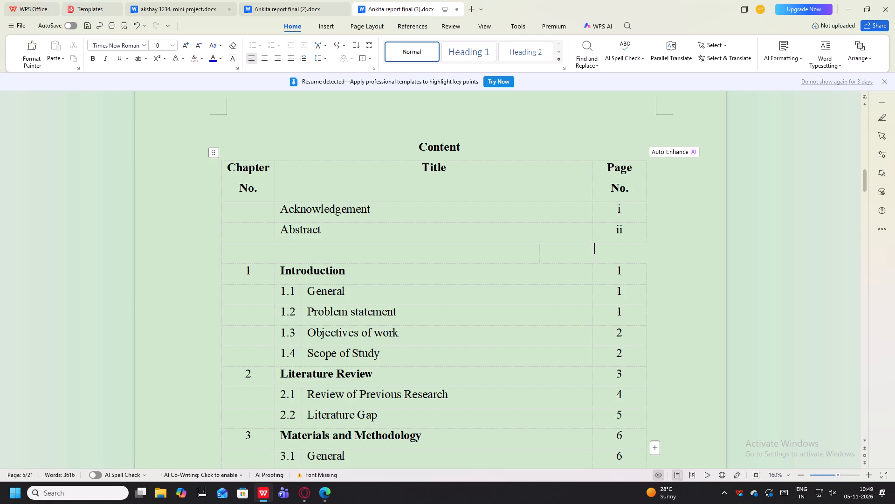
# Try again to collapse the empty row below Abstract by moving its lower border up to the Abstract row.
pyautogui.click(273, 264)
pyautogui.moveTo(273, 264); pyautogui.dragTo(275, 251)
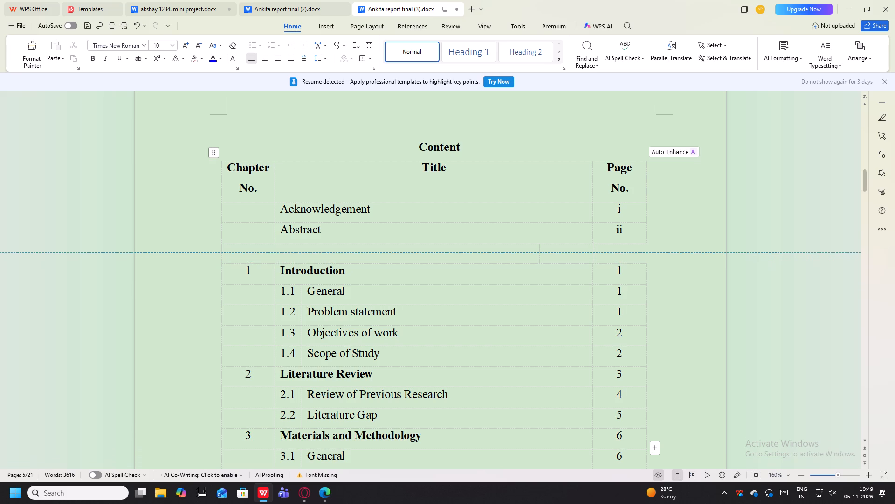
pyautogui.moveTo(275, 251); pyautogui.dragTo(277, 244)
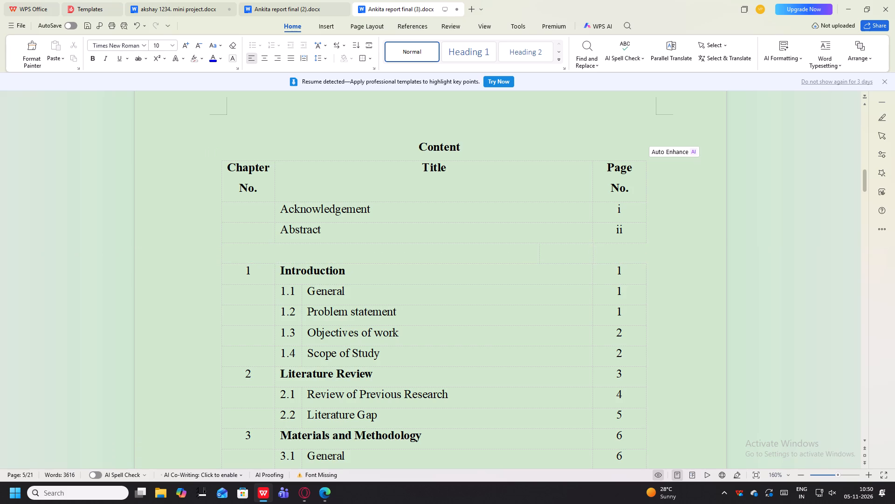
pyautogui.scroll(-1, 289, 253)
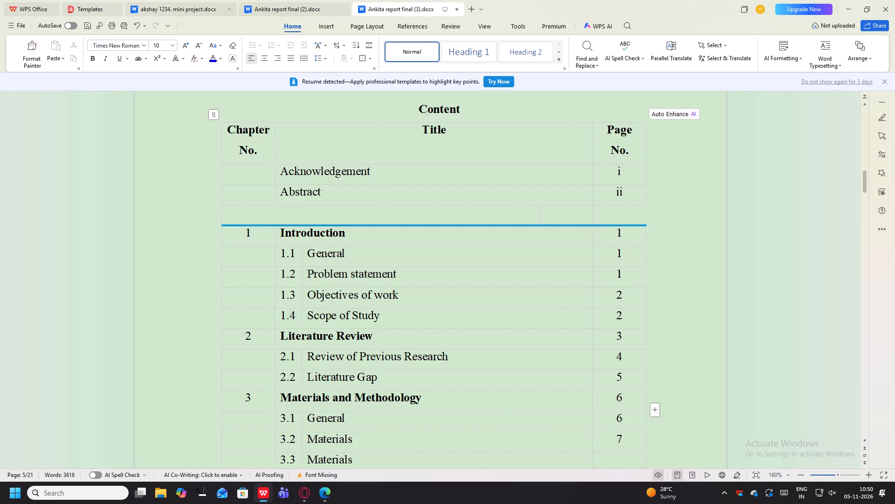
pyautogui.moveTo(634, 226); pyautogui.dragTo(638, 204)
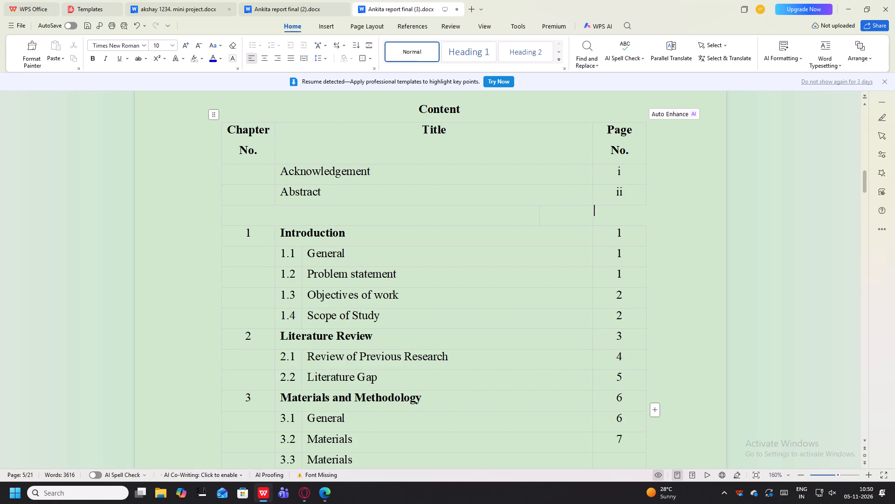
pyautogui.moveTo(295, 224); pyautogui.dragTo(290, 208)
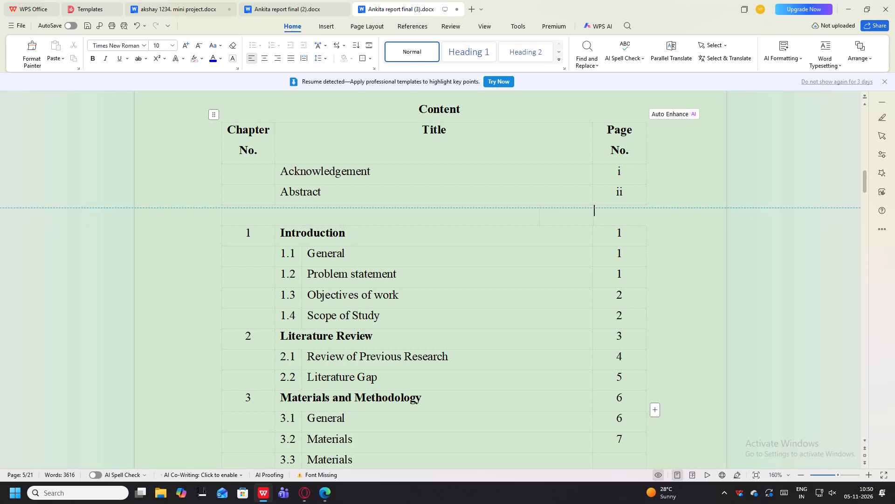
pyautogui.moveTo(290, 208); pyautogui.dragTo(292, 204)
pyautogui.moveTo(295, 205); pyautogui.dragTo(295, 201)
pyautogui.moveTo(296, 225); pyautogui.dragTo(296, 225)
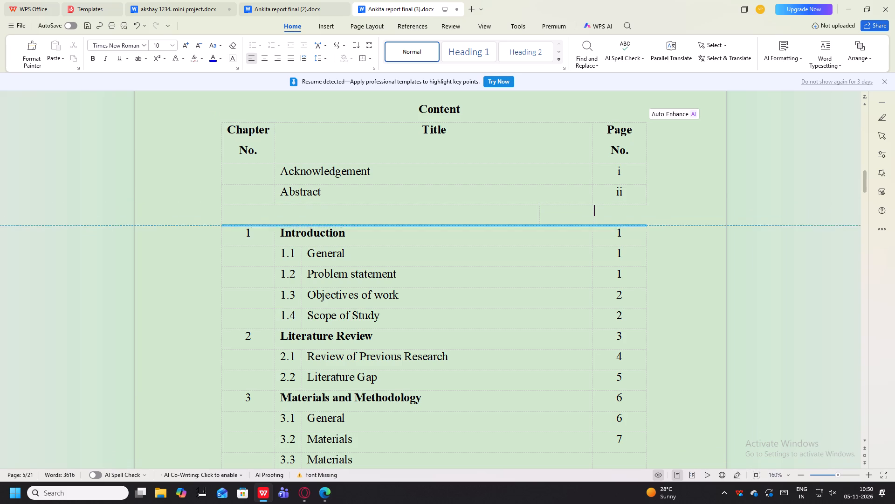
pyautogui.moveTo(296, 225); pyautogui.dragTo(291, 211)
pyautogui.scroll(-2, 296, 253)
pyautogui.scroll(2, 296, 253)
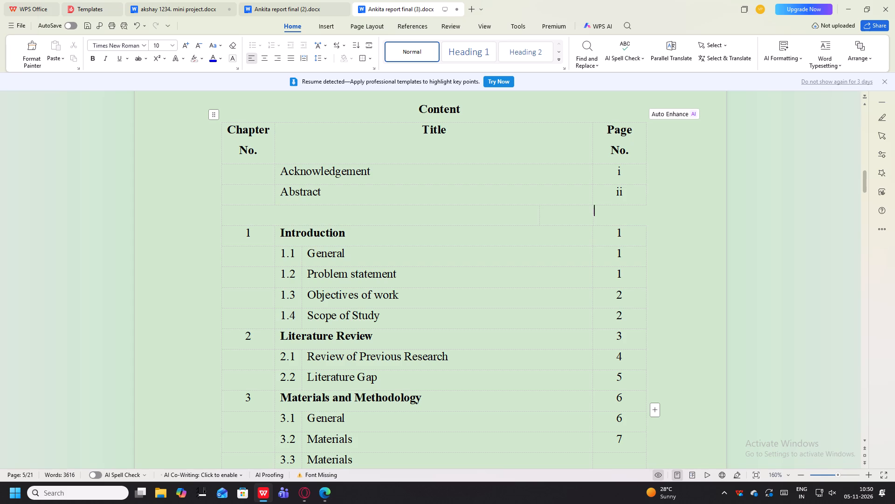
# Select the whole empty row between Abstract and Introduction in the Content table and cut it out.
pyautogui.moveTo(632, 210); pyautogui.dragTo(474, 203)
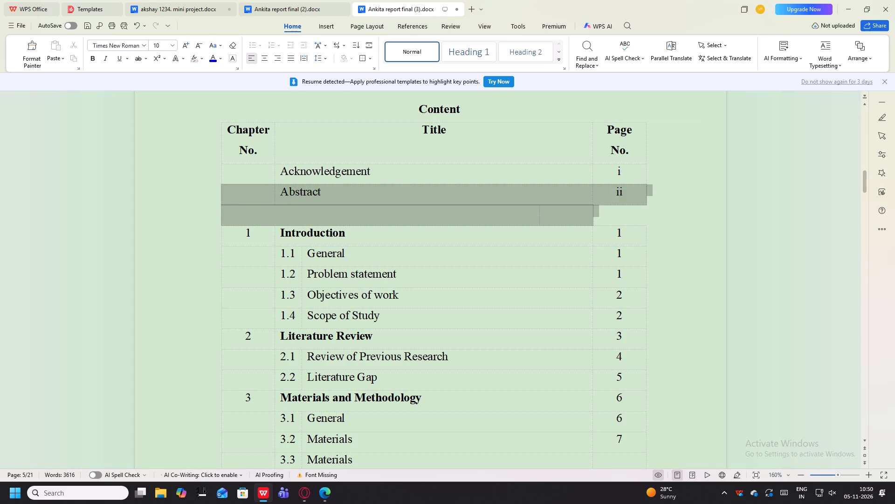
pyautogui.moveTo(474, 203); pyautogui.dragTo(392, 223)
pyautogui.rightClick(233, 216)
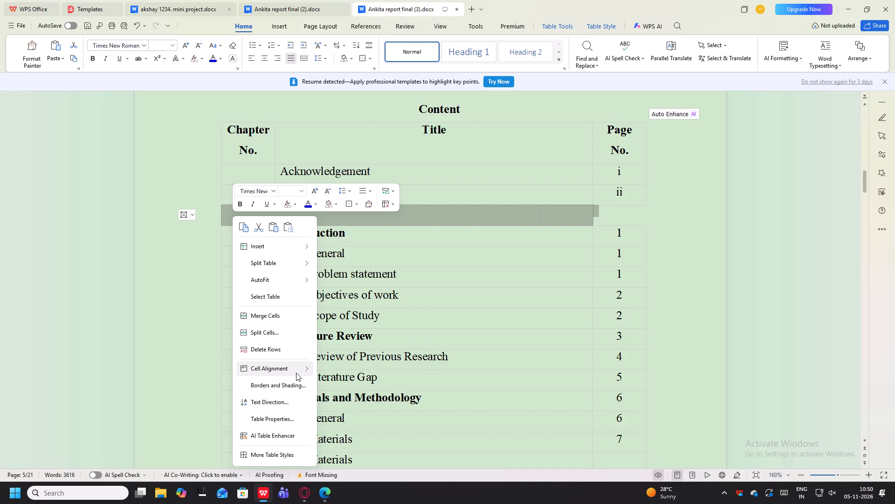
pyautogui.press('Delete')
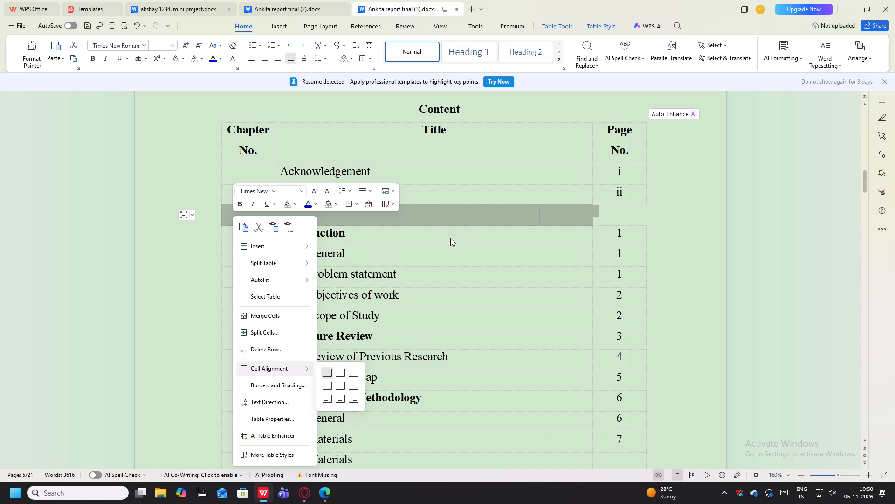
pyautogui.click(261, 232)
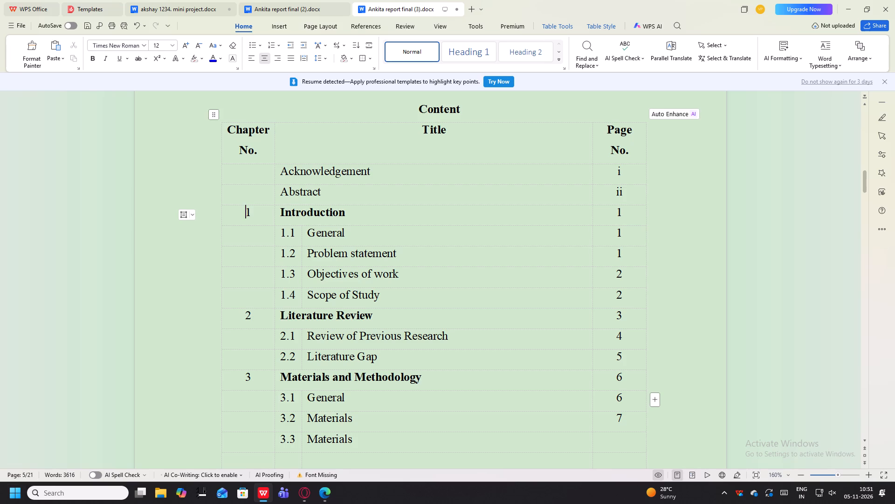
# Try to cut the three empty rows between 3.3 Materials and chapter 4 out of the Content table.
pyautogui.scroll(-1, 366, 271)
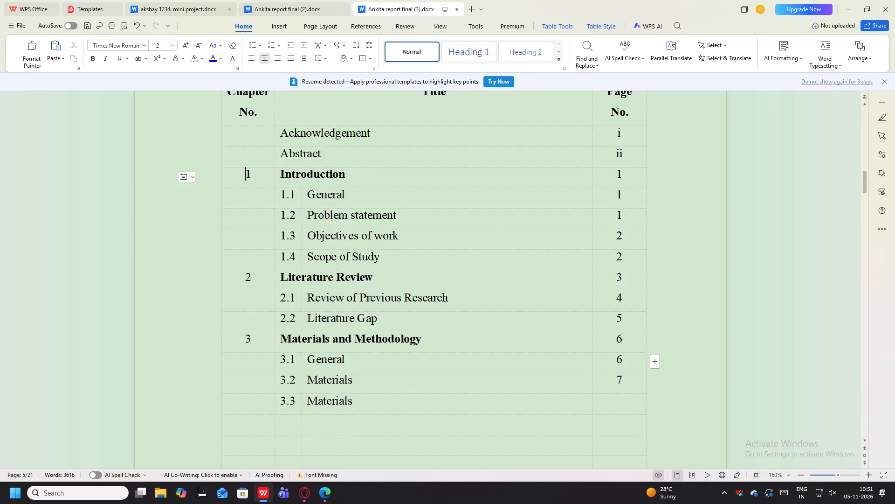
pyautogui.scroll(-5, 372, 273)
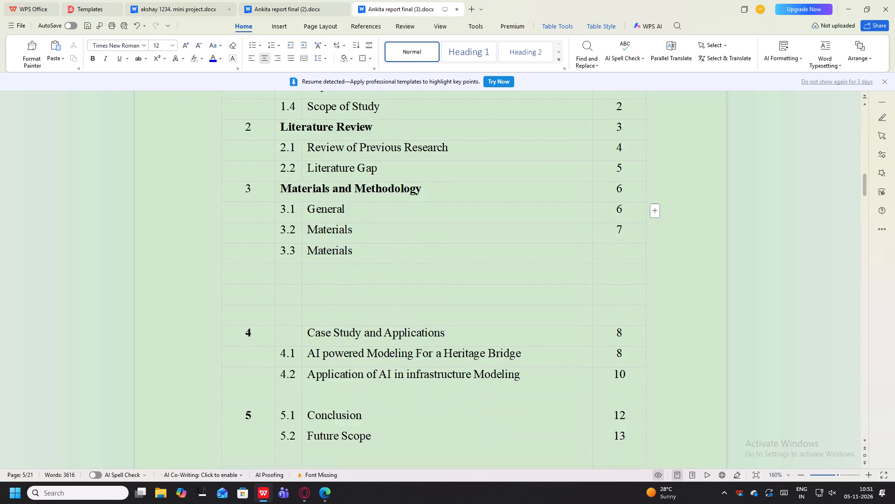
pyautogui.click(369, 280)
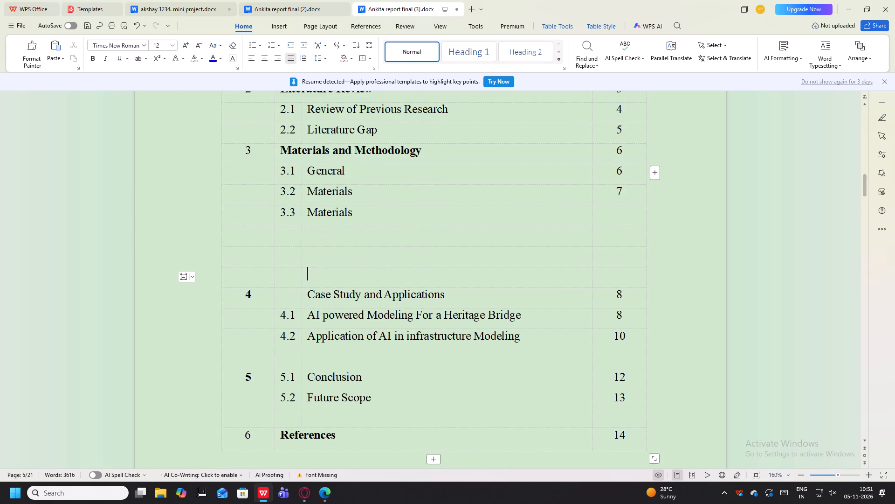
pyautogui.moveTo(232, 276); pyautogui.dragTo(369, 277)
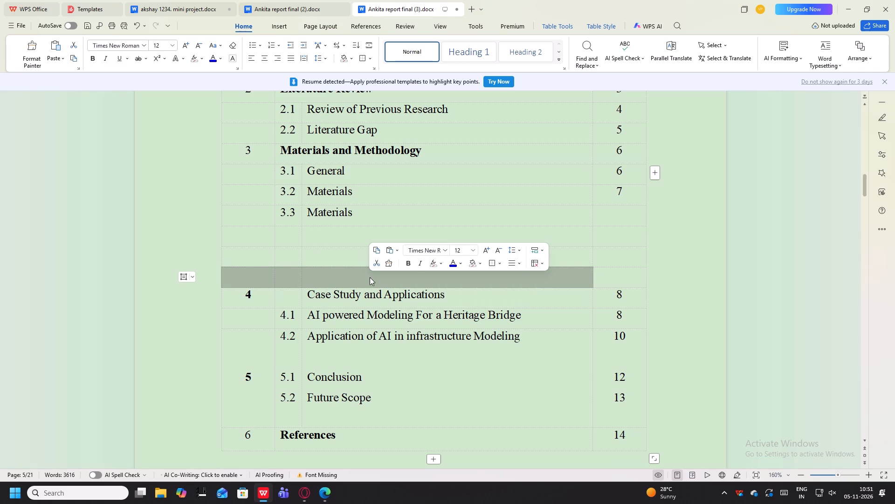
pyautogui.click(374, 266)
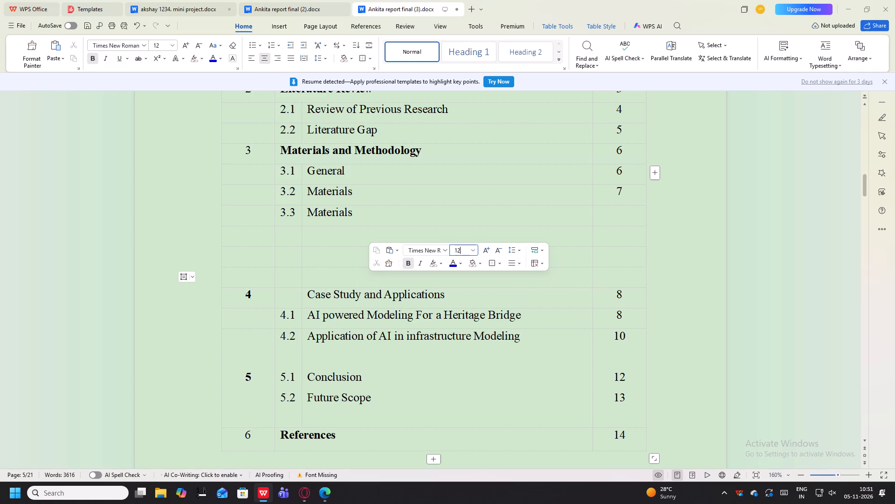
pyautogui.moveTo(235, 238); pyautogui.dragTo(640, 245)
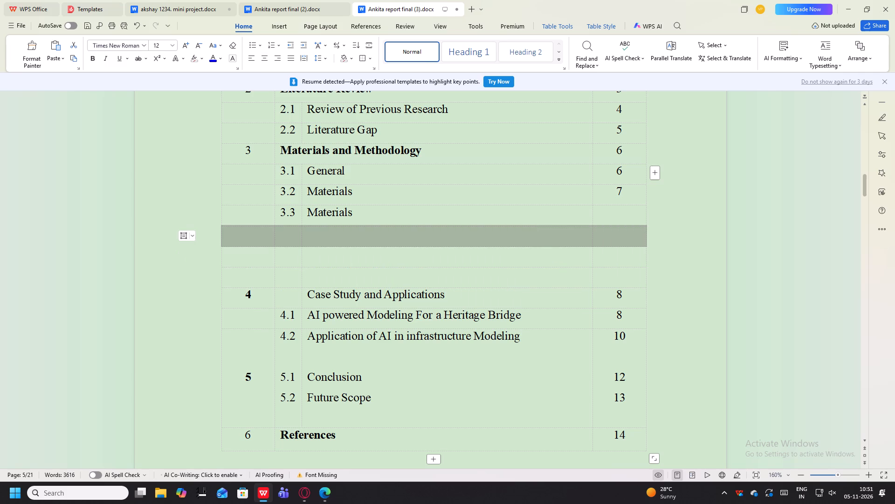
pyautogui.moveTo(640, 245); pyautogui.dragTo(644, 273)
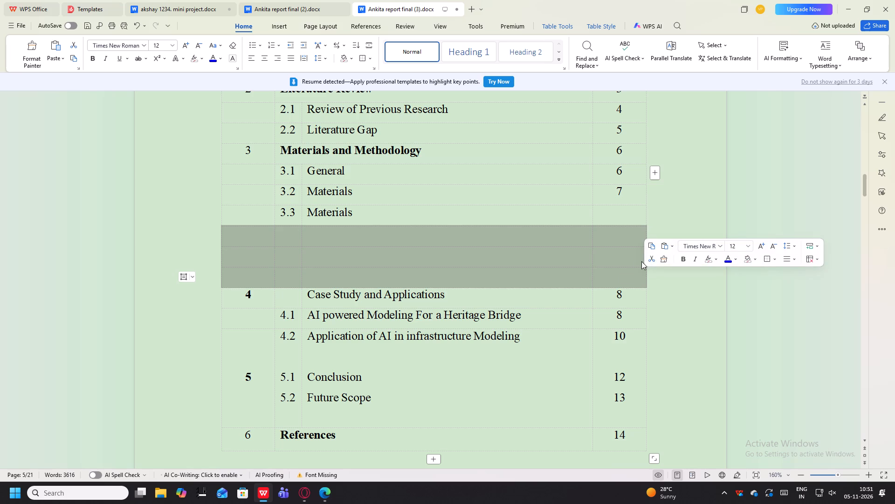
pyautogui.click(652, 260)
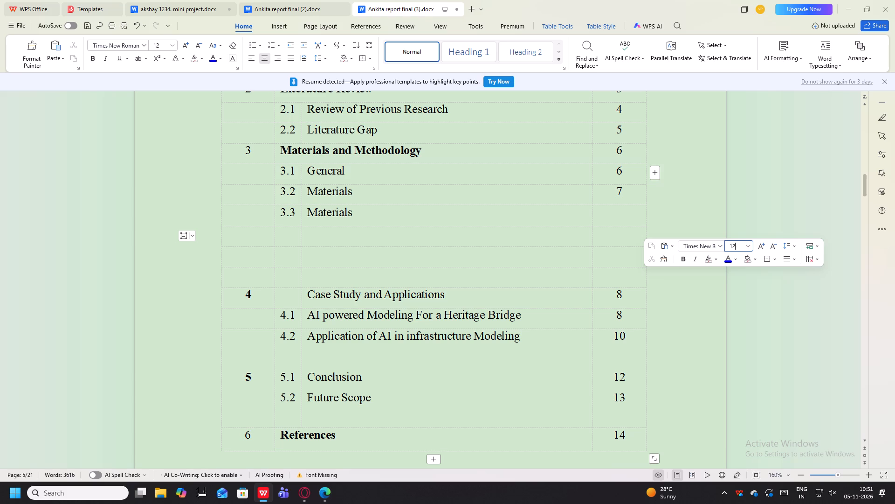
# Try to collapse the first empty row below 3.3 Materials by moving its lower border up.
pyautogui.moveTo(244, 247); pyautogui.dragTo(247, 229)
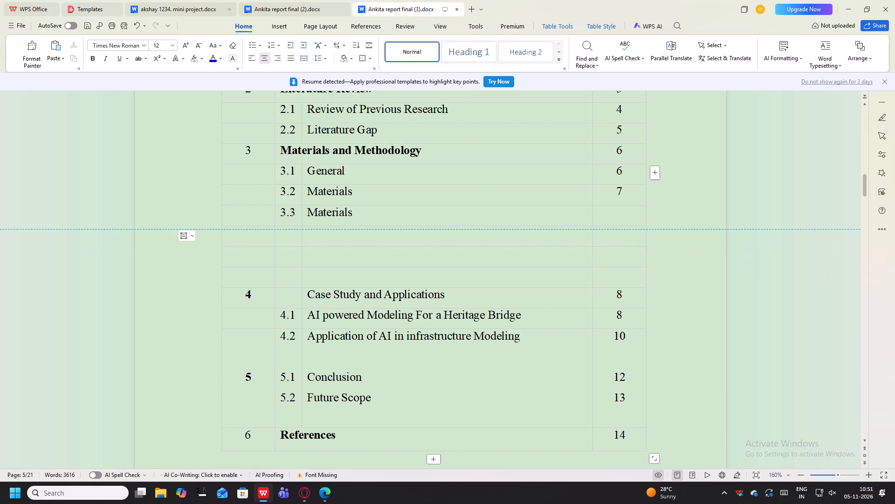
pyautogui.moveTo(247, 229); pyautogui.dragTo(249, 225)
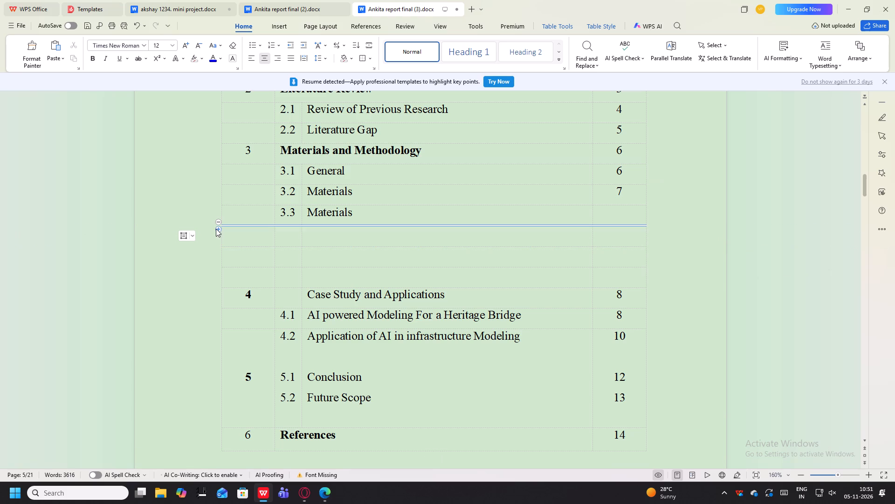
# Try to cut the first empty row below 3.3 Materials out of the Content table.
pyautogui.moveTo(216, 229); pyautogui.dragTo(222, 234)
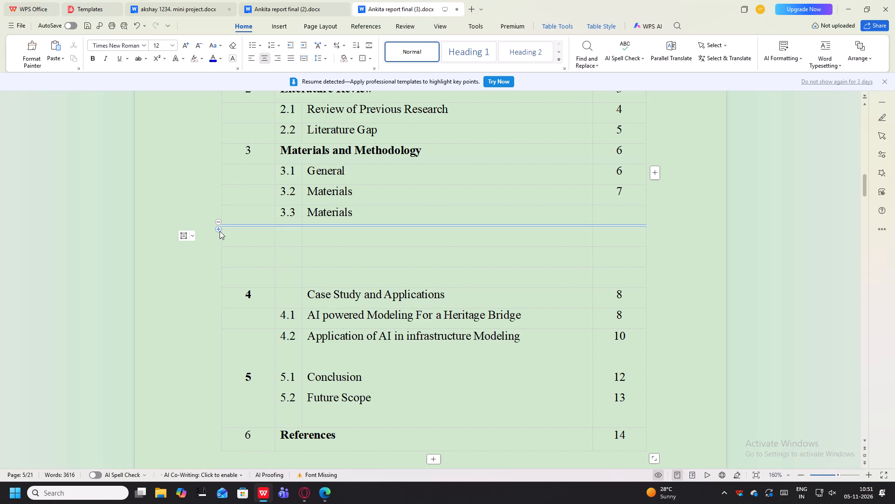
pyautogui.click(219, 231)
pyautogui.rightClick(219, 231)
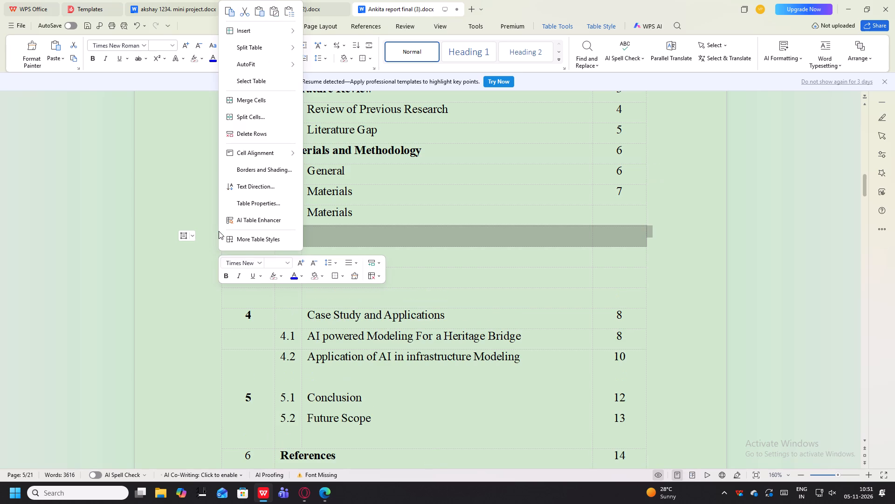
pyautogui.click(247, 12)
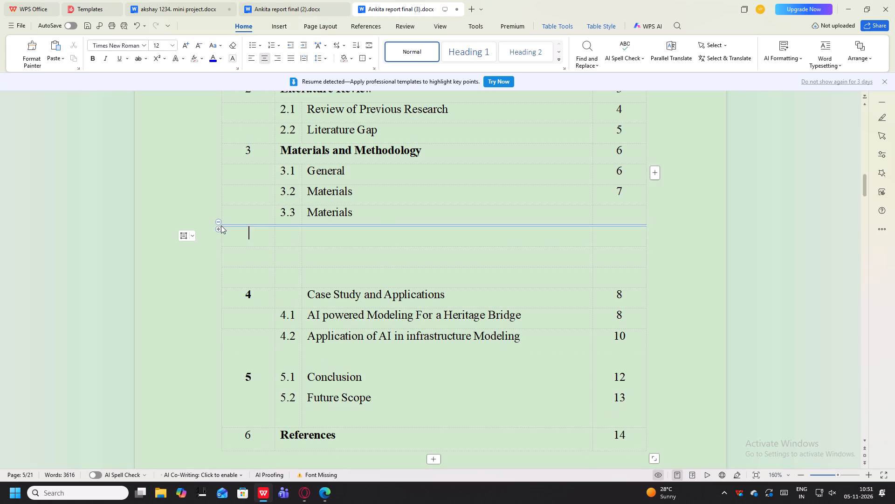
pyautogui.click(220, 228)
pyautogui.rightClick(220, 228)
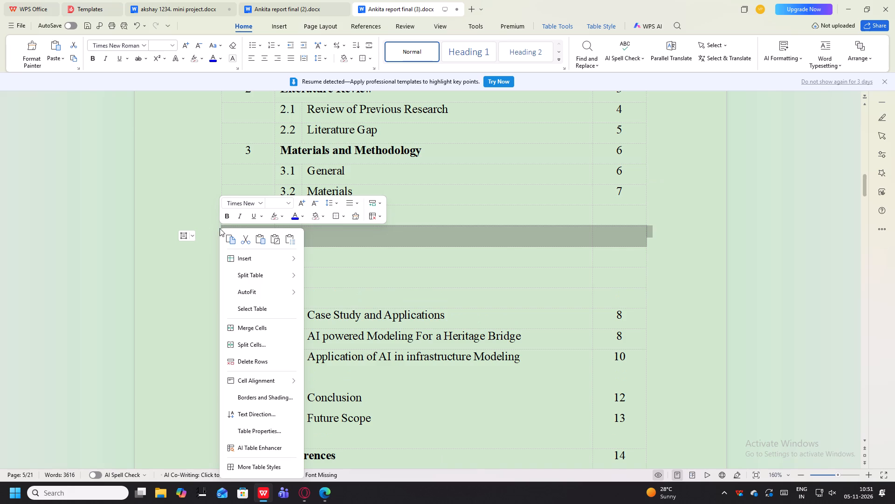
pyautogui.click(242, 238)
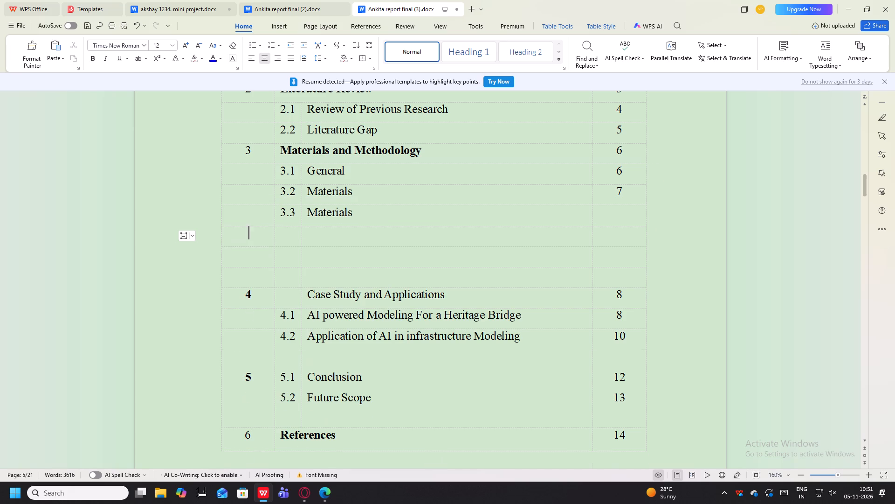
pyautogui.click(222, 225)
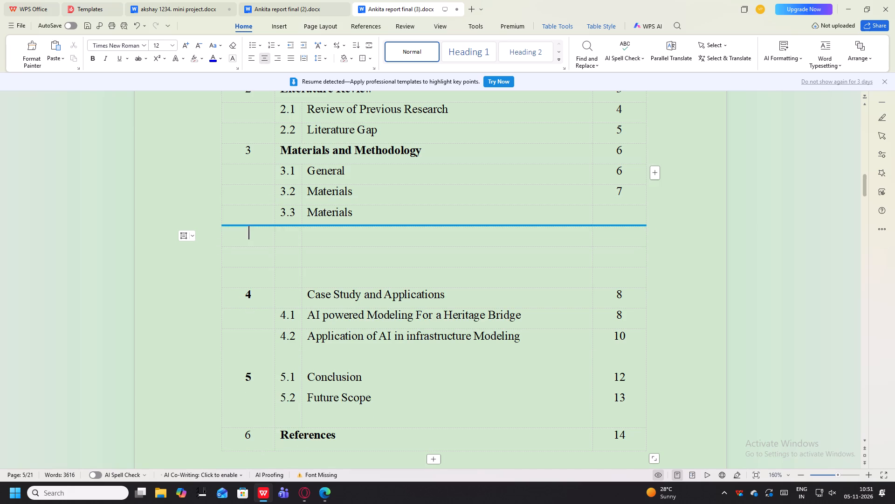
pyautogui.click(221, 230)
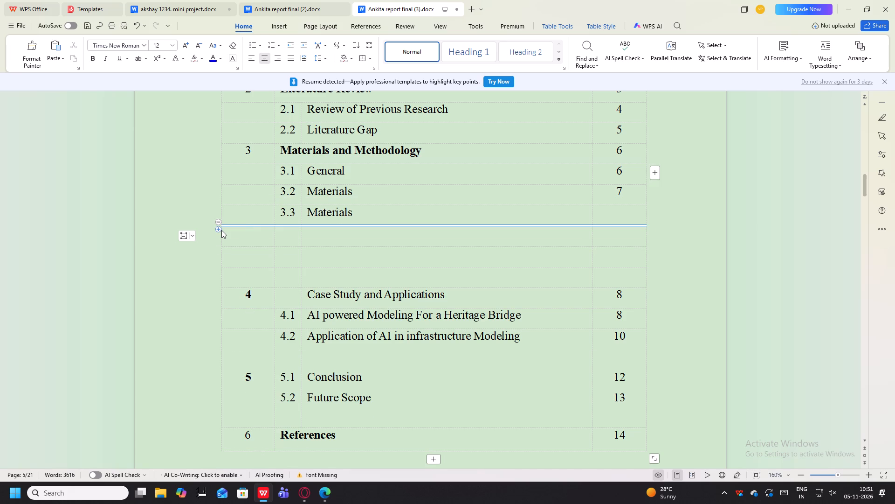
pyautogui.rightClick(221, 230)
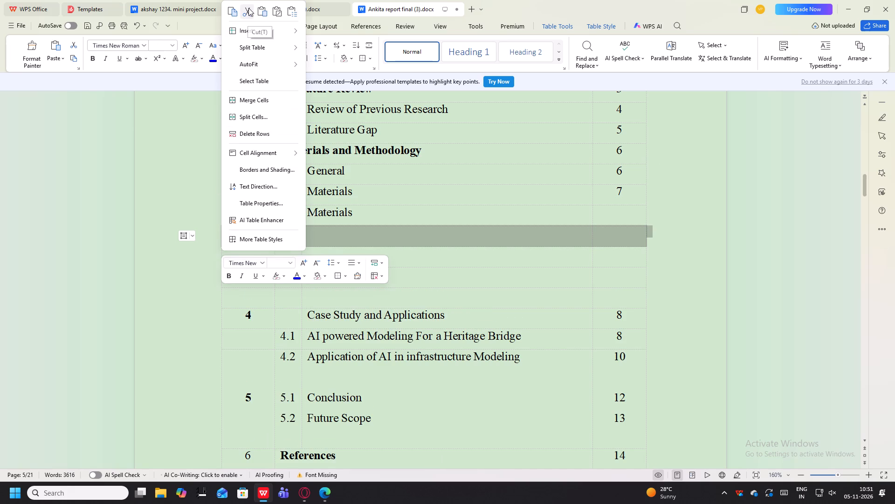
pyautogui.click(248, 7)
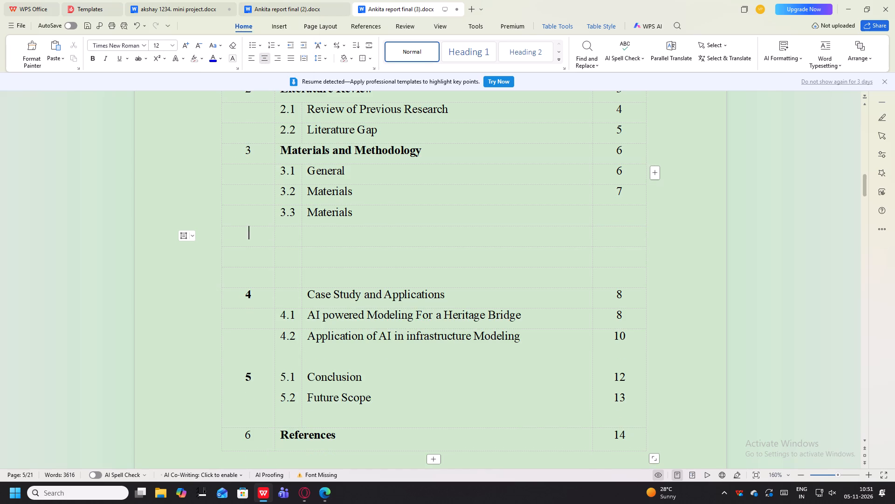
# Select the whole first empty row below 3.3 Materials in the Content table and cut it out.
pyautogui.click(608, 226)
pyautogui.click(611, 238)
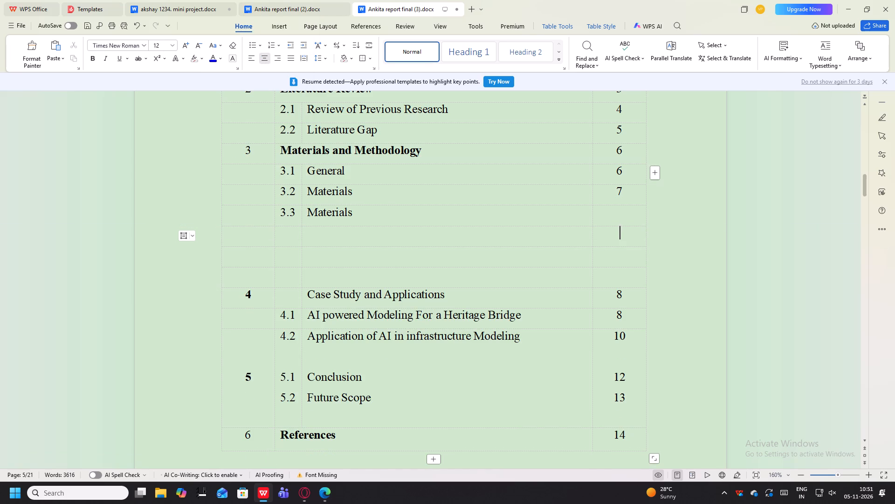
pyautogui.click(647, 226)
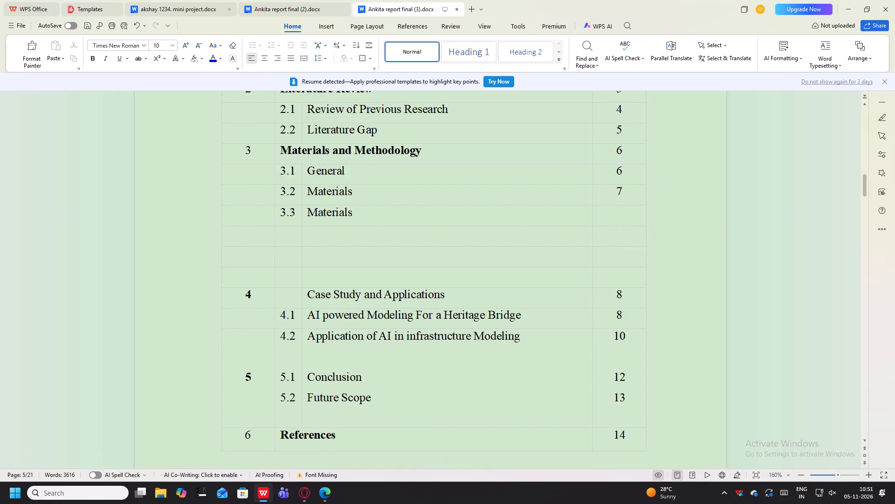
pyautogui.click(224, 225)
pyautogui.rightClick(224, 225)
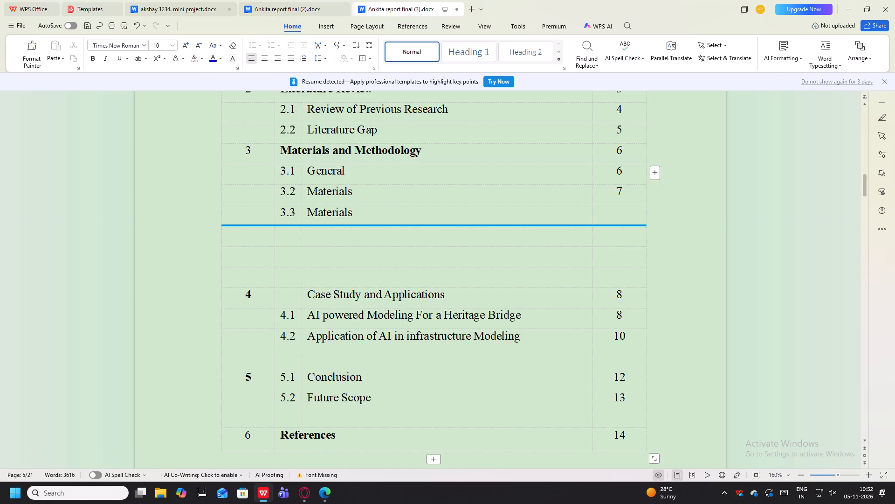
pyautogui.click(224, 225)
pyautogui.click(216, 229)
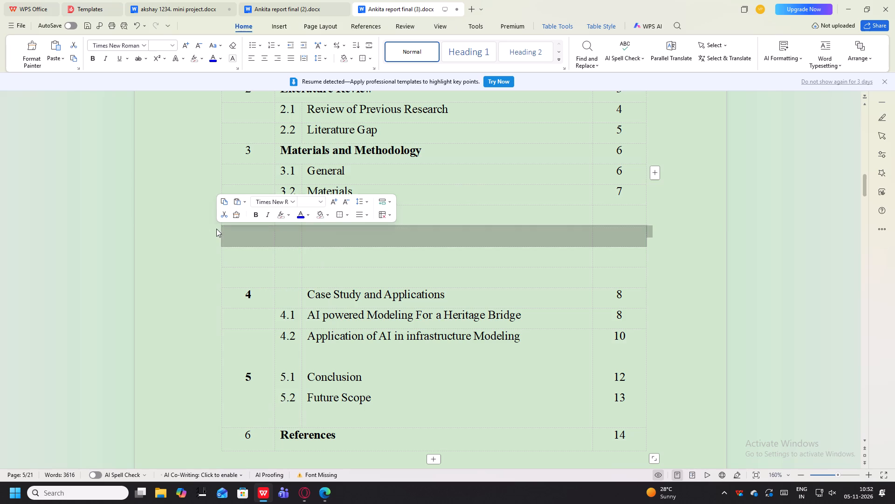
pyautogui.click(223, 213)
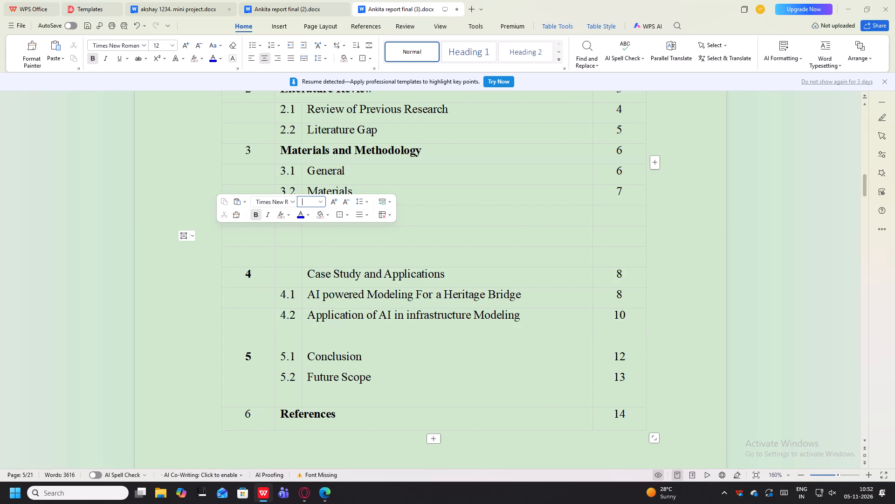
# Select the next whole empty row between 3.3 Materials and chapter 4 and cut it out.
pyautogui.click(224, 231)
pyautogui.click(222, 225)
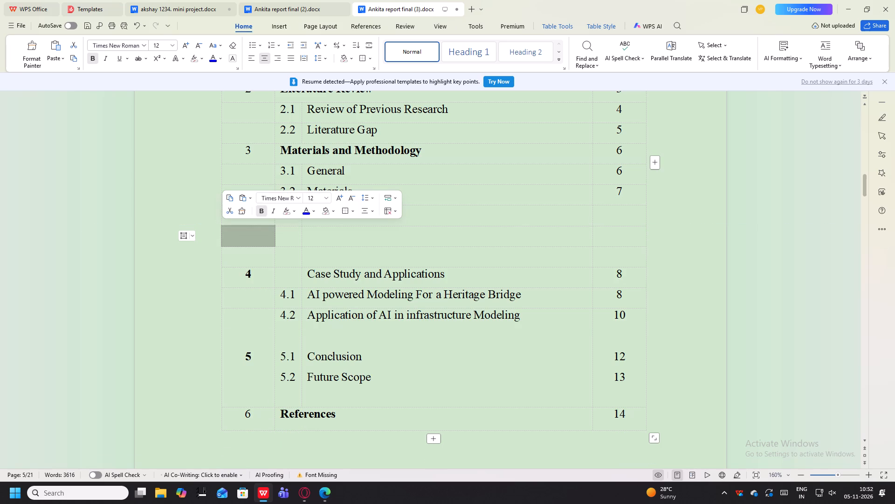
pyautogui.click(231, 209)
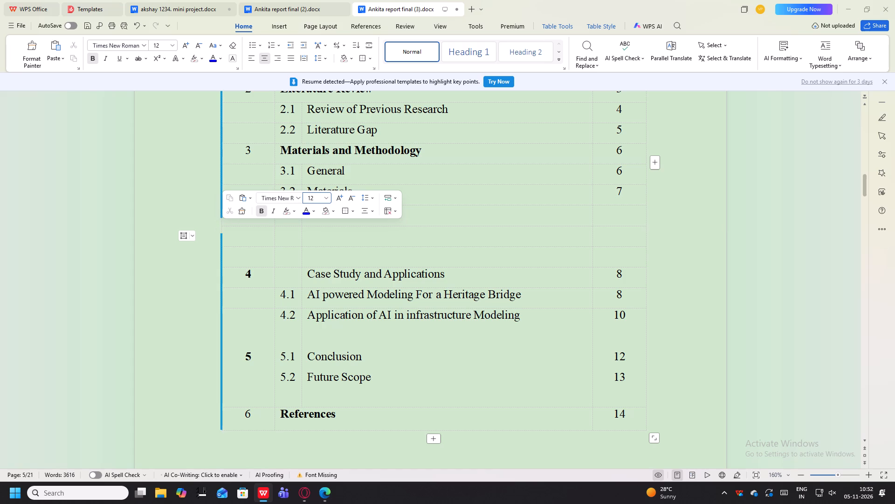
pyautogui.click(221, 227)
pyautogui.click(230, 212)
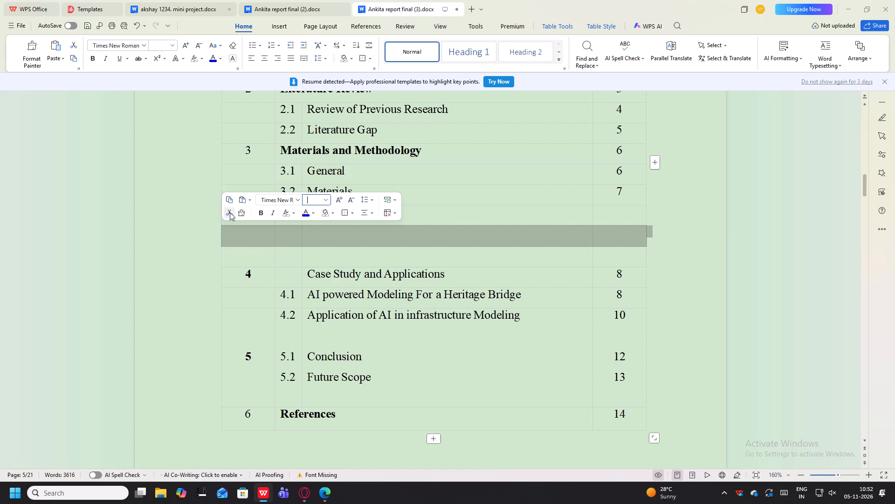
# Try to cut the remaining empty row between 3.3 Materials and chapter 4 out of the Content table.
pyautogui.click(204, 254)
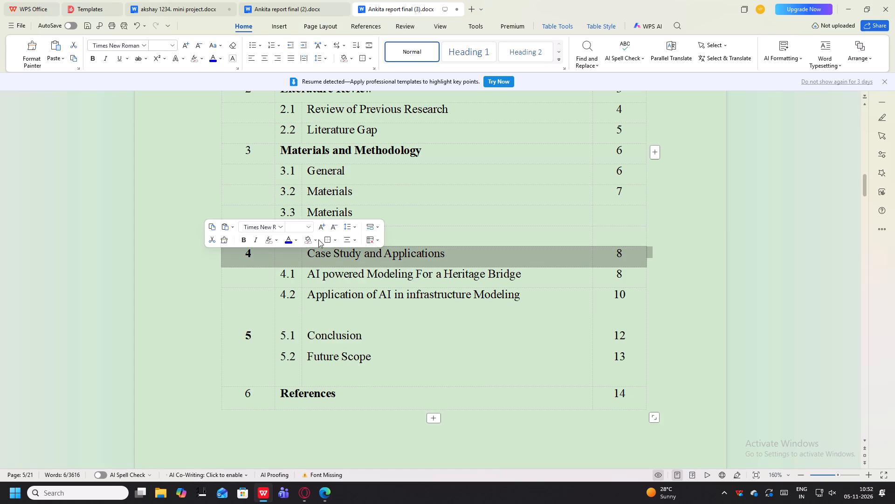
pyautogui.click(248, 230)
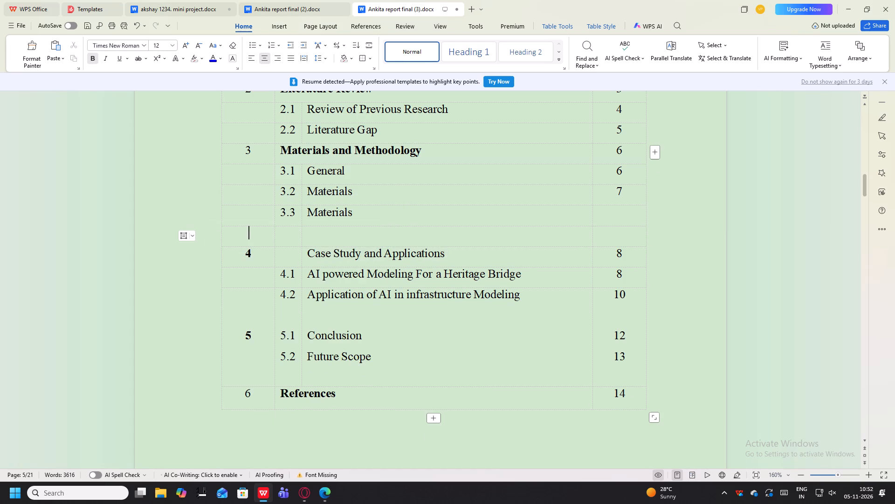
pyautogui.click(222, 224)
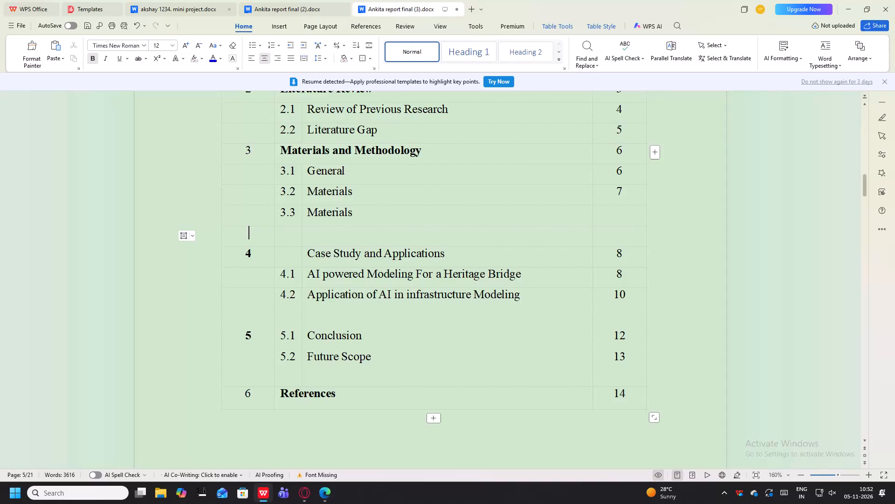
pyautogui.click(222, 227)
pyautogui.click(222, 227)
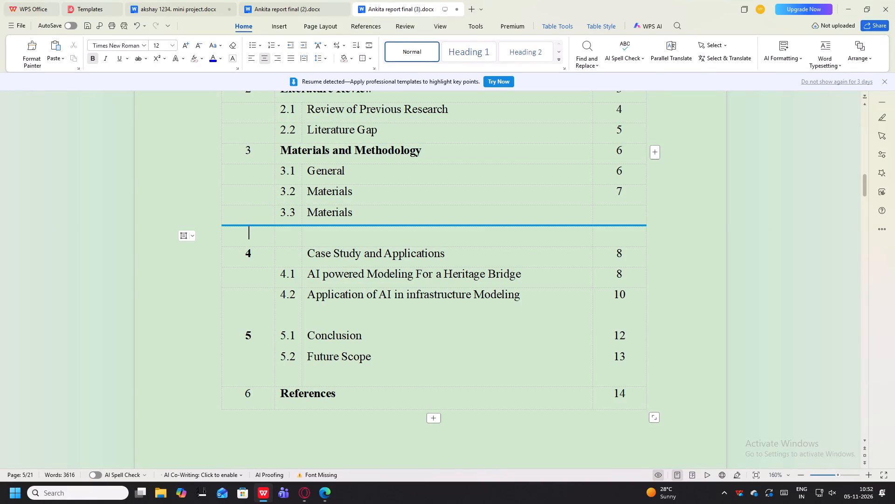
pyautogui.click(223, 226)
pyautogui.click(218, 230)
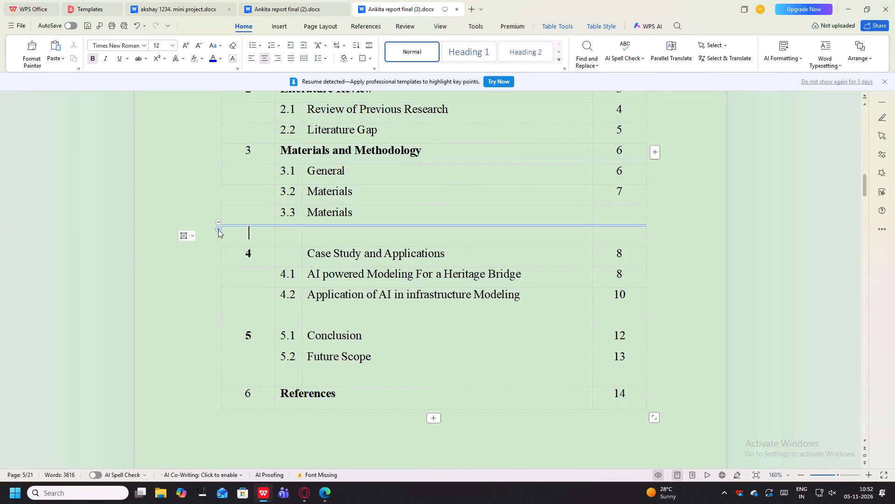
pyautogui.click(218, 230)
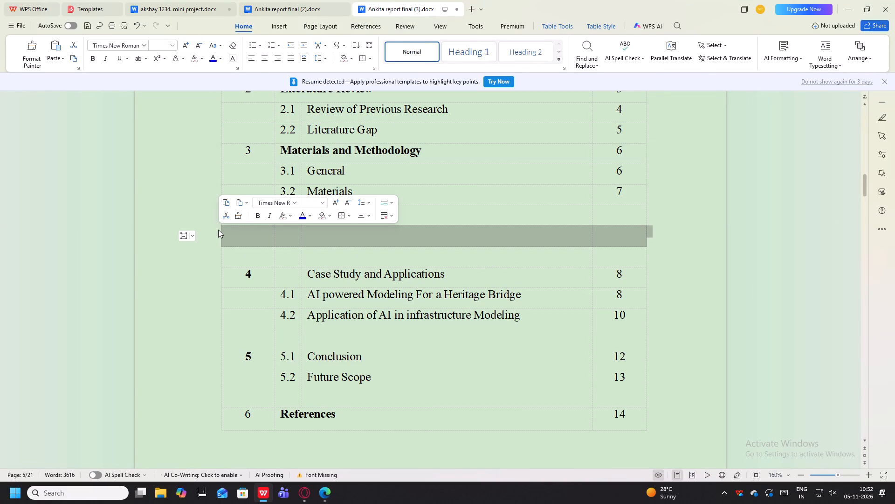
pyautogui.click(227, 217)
# Select the remaining whole empty row directly above chapter 4 Case Study and Applications and cut it out.
pyautogui.click(220, 226)
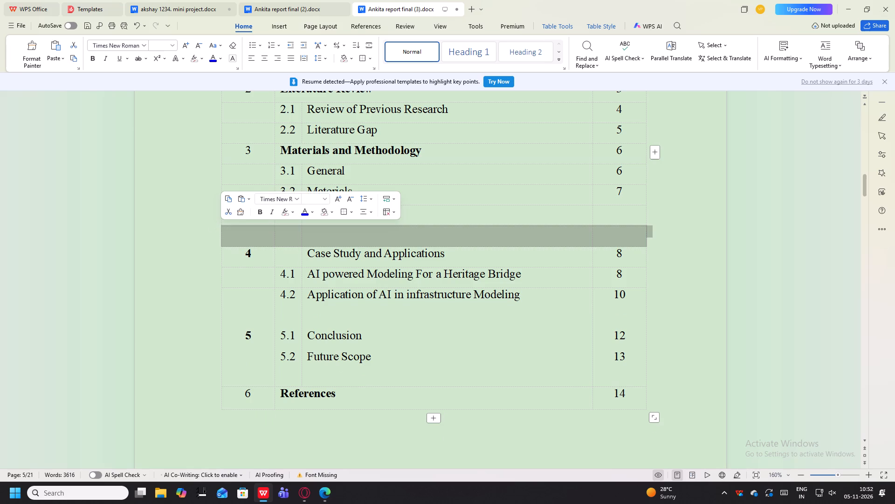
pyautogui.click(227, 213)
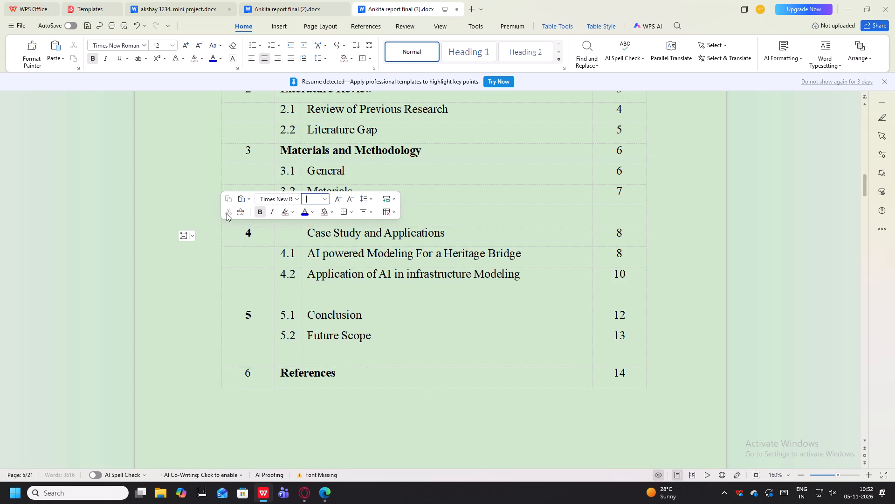
# Delete the line break before 5.2 and the blank line above 5.1 in the Content table's section-number column.
pyautogui.click(212, 272)
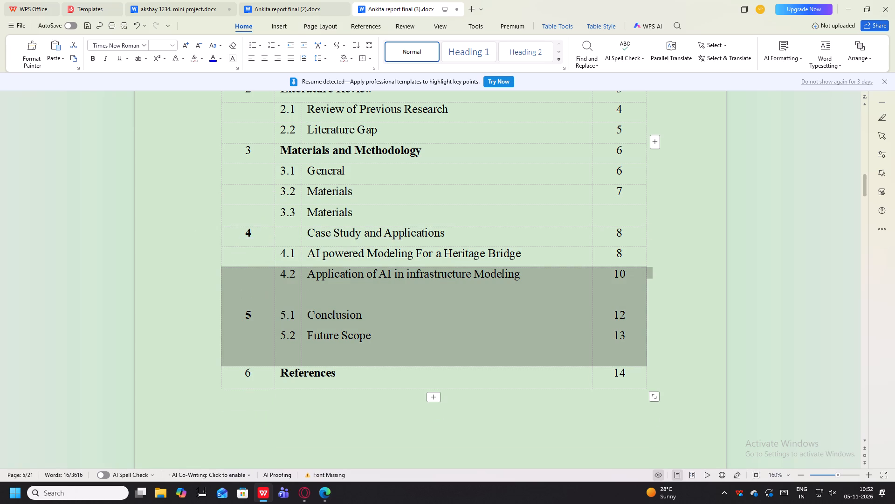
pyautogui.click(673, 248)
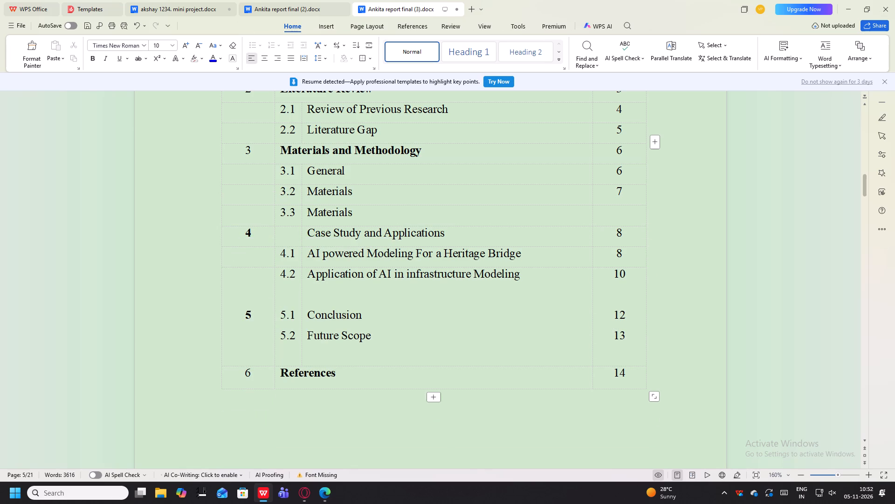
pyautogui.scroll(-2, 345, 300)
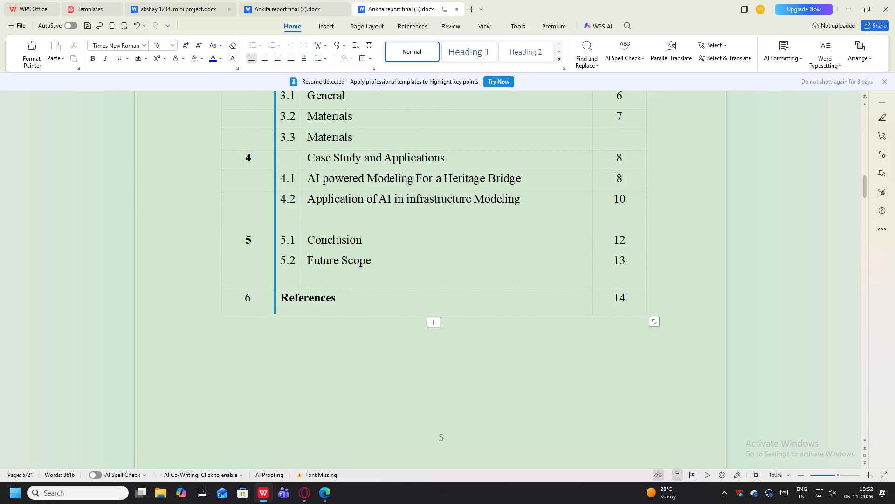
pyautogui.click(280, 238)
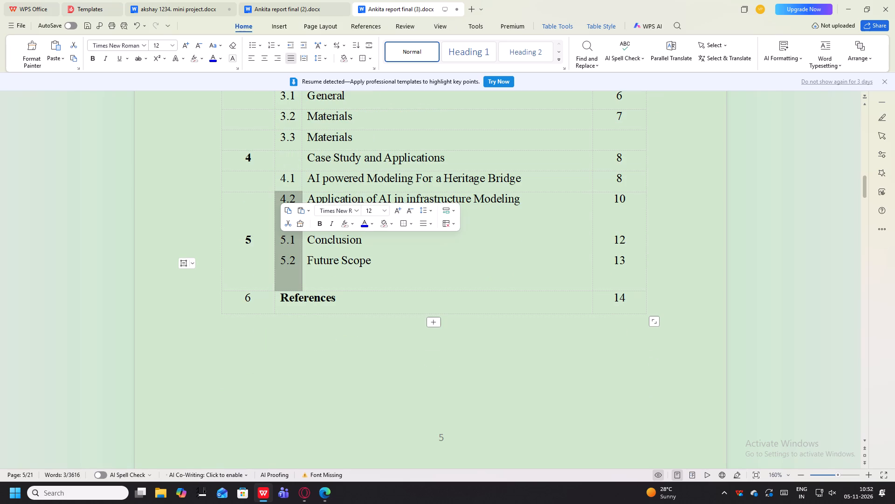
pyautogui.click(341, 278)
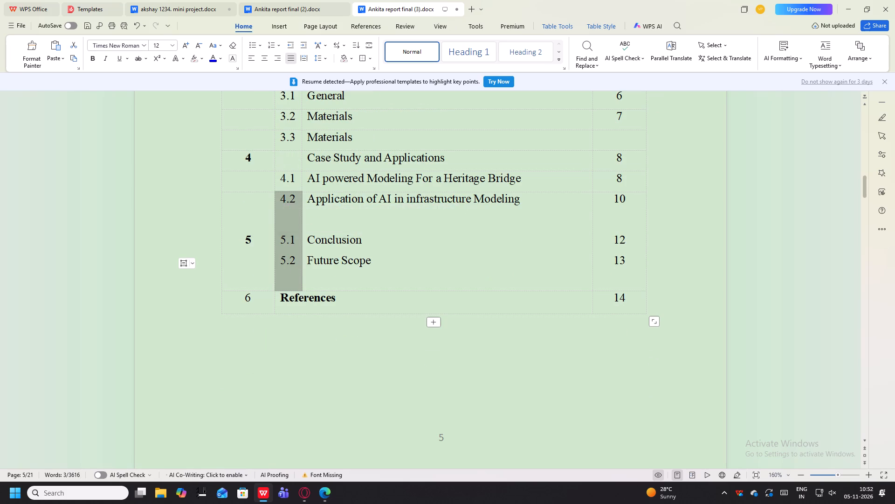
pyautogui.click(297, 260)
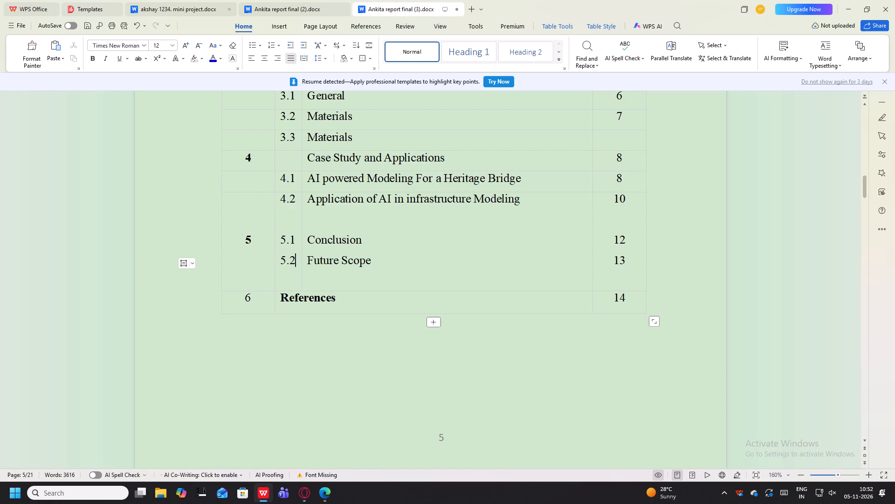
pyautogui.click(282, 260)
pyautogui.press('BackSpace')
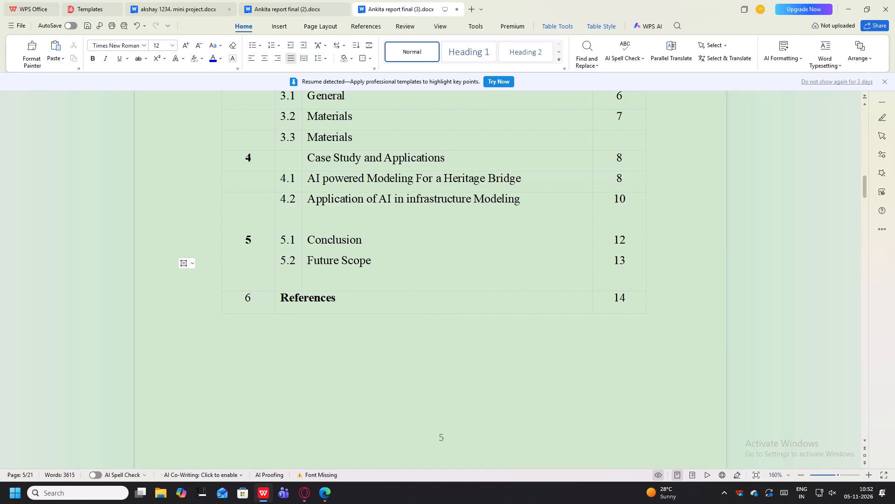
pyautogui.click(281, 241)
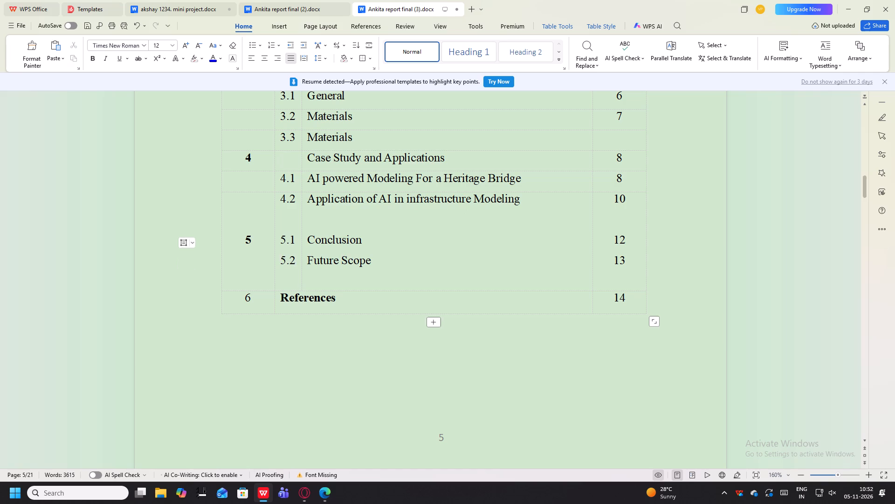
pyautogui.press('BackSpace')
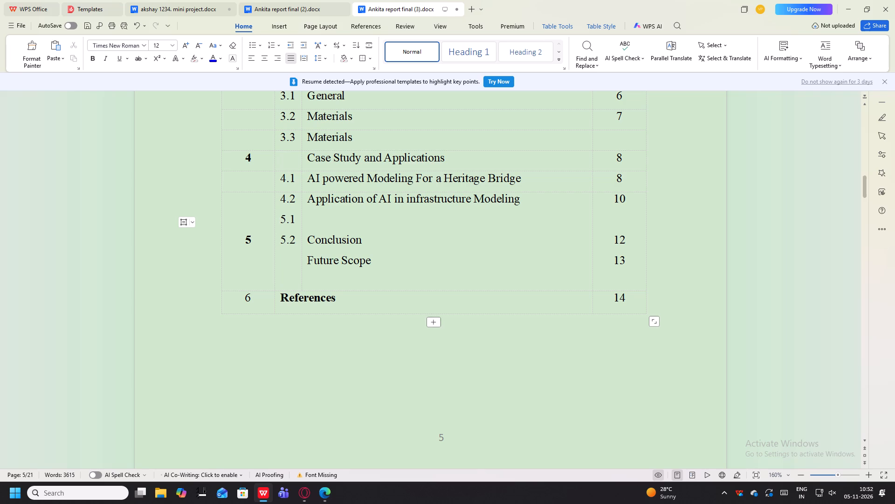
# Move the chapter number 5 up one line in the Content table, level with section 5.1.
pyautogui.click(253, 240)
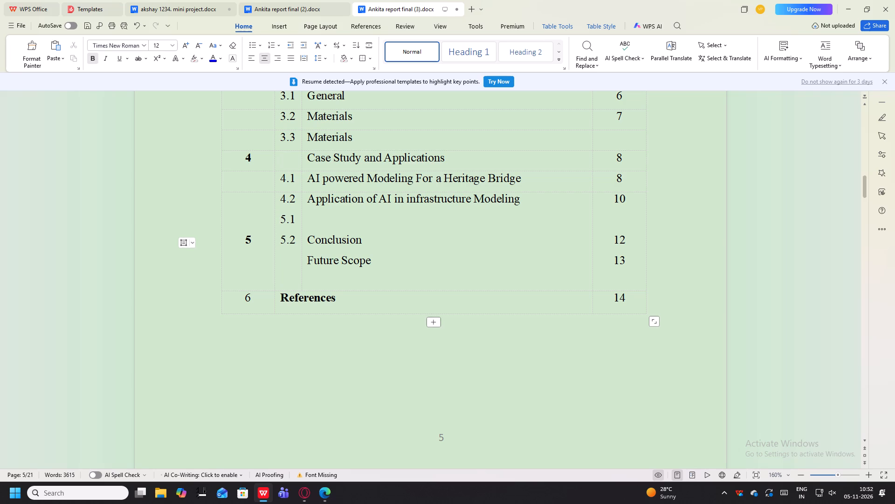
pyautogui.press('BackSpace')
pyautogui.click(259, 218)
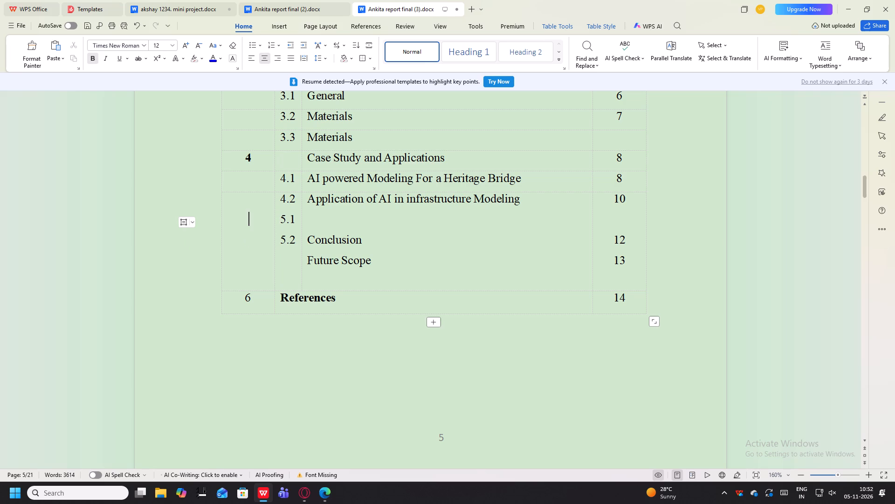
pyautogui.press('5')
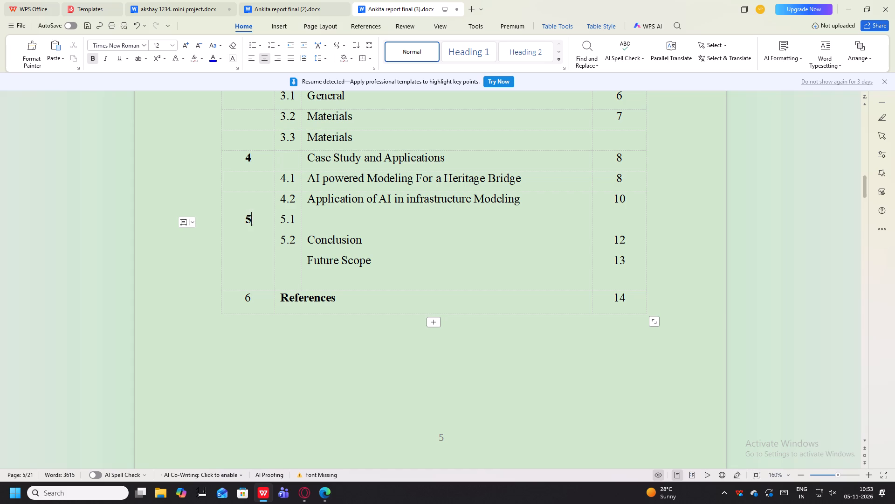
# Delete the blank line above Conclusion so Conclusion and Future Scope line up with 5.1 and 5.2.
pyautogui.click(305, 239)
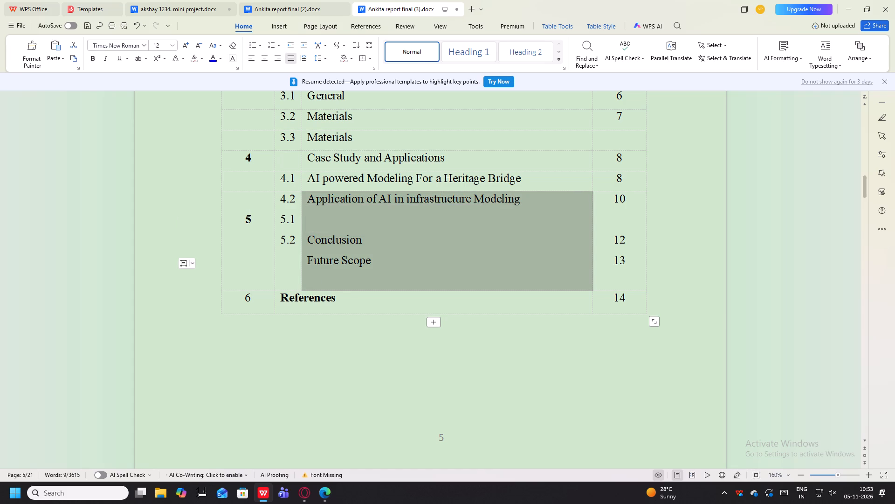
pyautogui.click(327, 335)
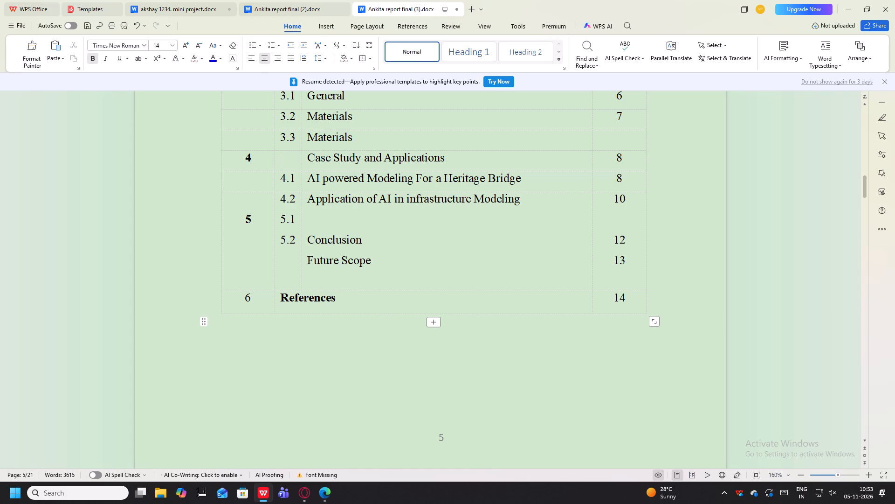
pyautogui.click(310, 238)
pyautogui.press('BackSpace')
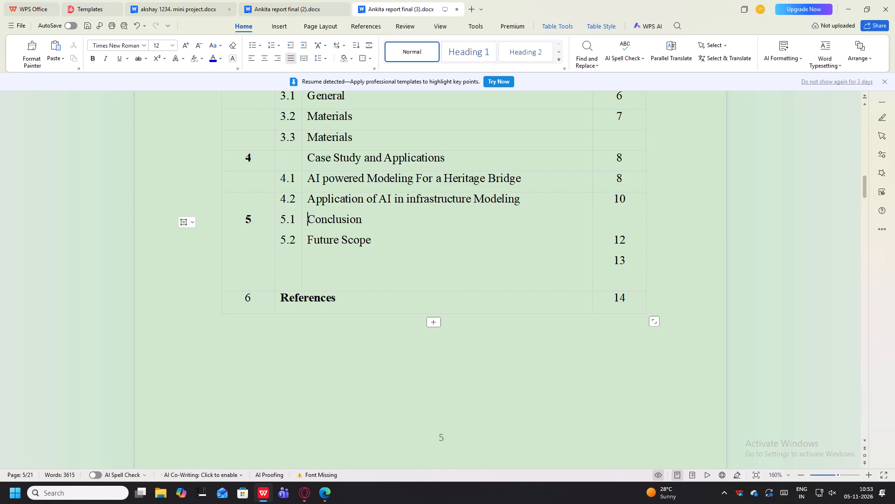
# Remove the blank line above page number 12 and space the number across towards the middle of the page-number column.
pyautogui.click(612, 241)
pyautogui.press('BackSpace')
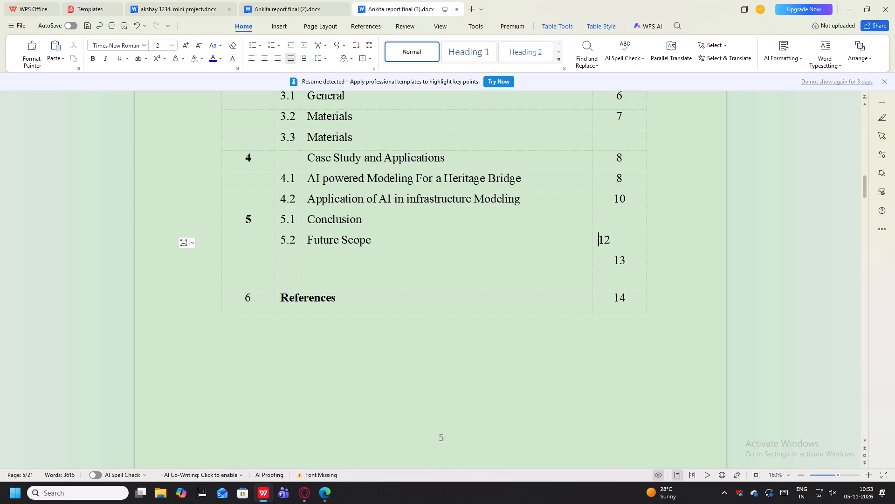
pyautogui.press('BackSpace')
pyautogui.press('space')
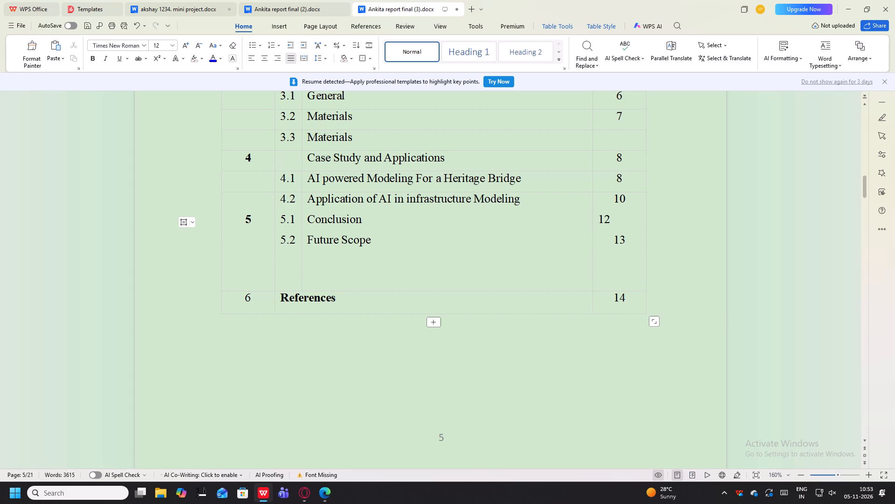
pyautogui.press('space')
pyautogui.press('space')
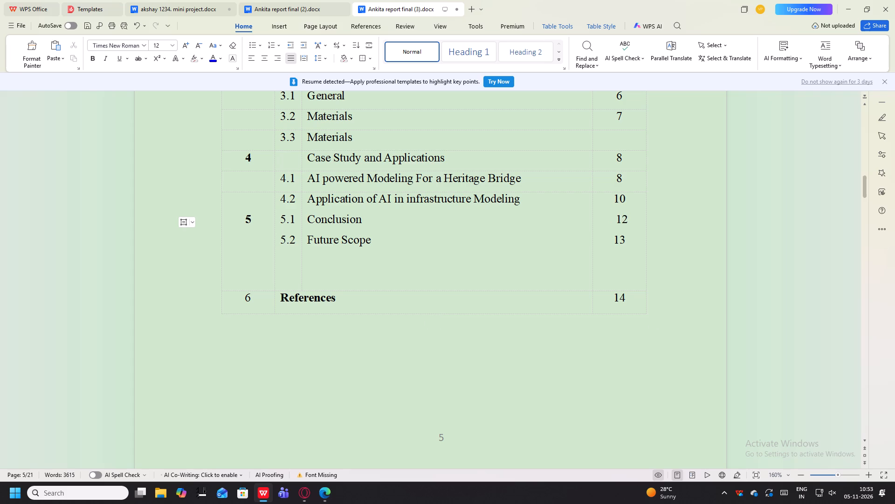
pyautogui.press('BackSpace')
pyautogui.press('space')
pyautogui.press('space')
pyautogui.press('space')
# Enter page numbers 12 and 13 on new lines below 10, level with Conclusion and Future Scope.
pyautogui.click(626, 198)
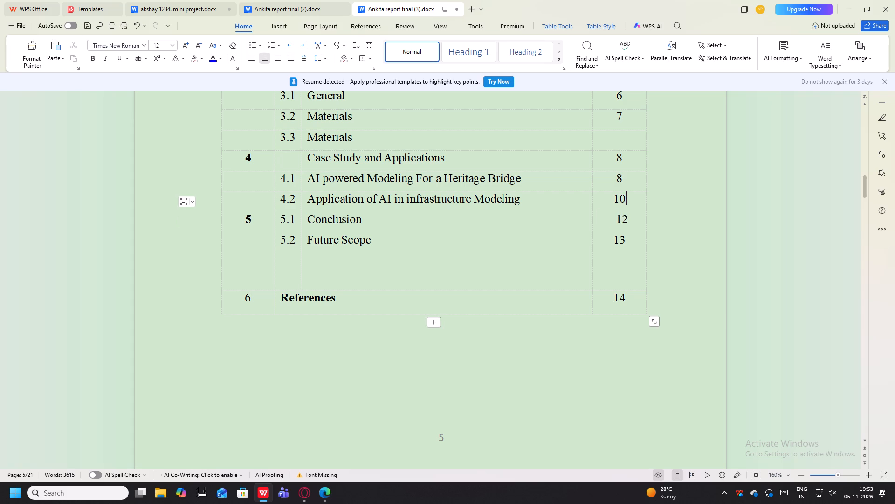
pyautogui.press('Return')
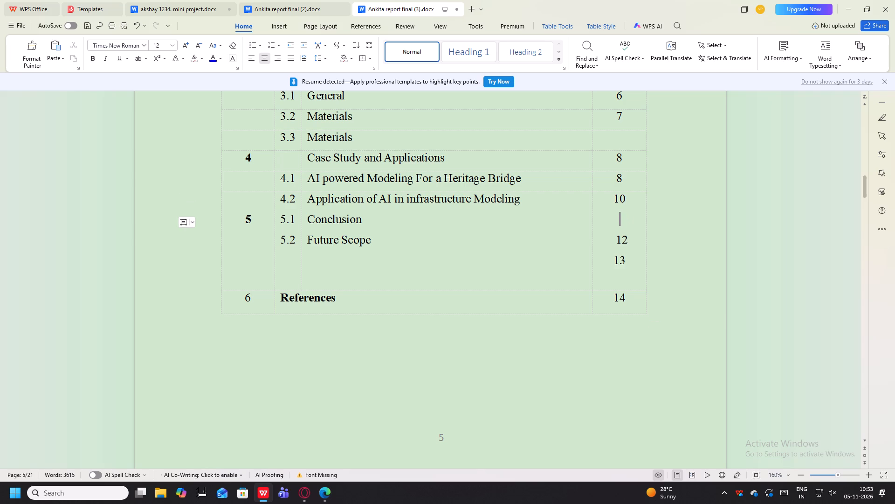
pyautogui.write('12')
pyautogui.press('Return')
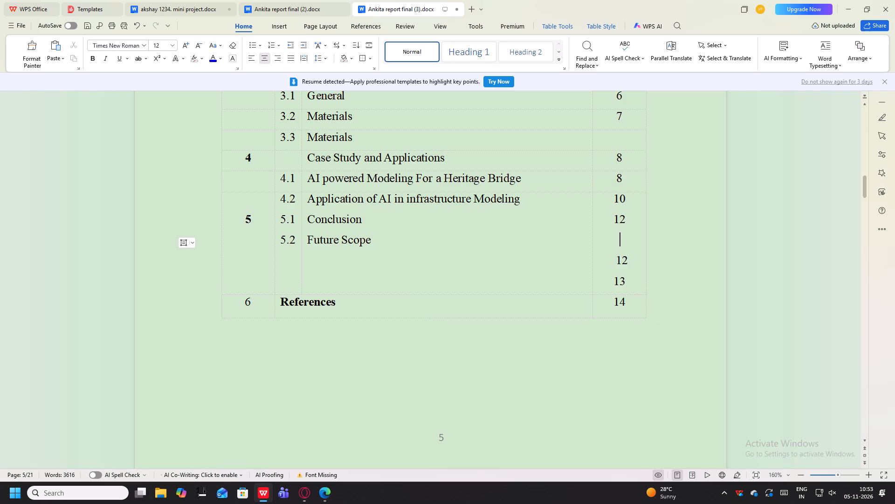
pyautogui.write('13')
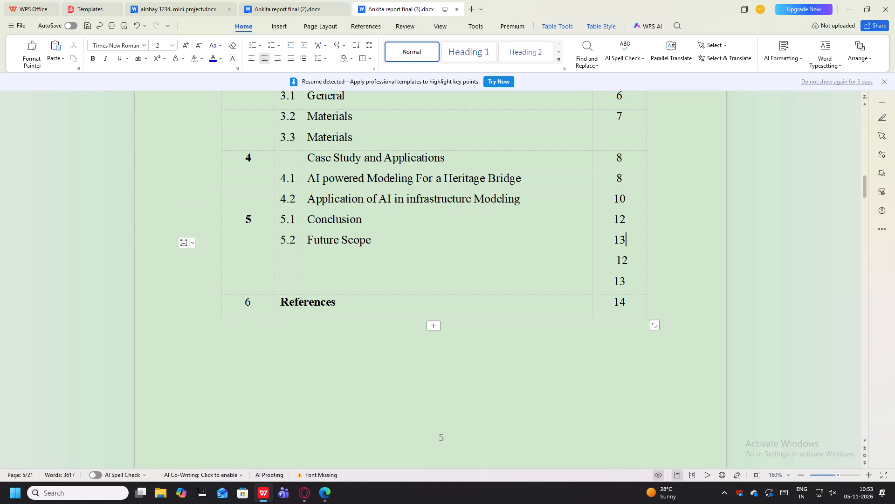
# Delete the duplicate 12 and 13 below the new page numbers and try to shorten the row above References.
pyautogui.click(633, 258)
pyautogui.press('BackSpace')
pyautogui.press('BackSpace')
pyautogui.click(624, 284)
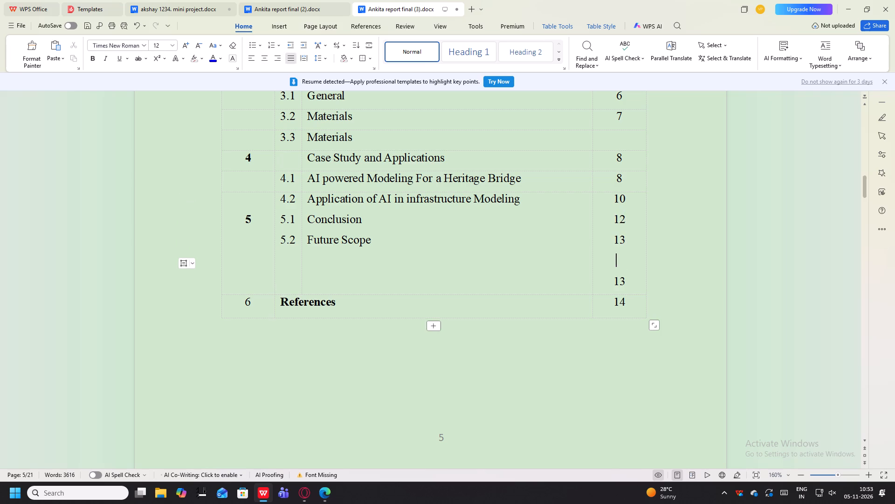
pyautogui.press('BackSpace')
pyautogui.press('BackSpace')
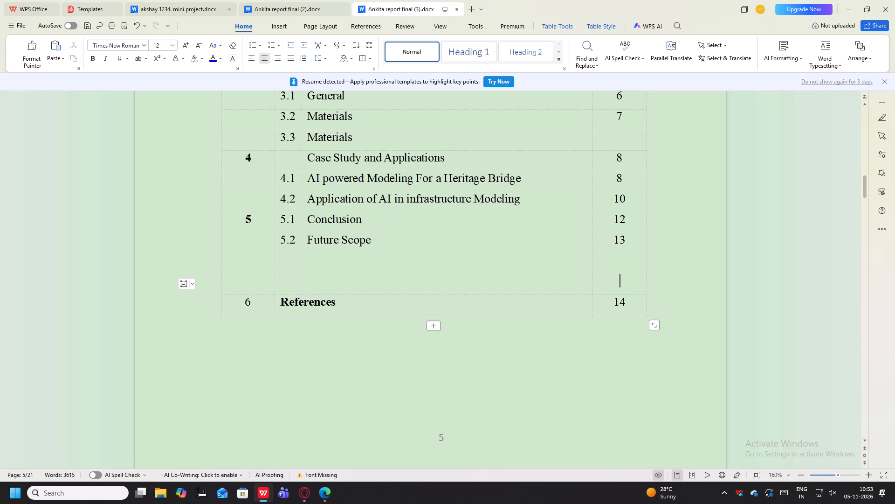
pyautogui.moveTo(641, 296); pyautogui.dragTo(643, 253)
# Add chapter number 6 two lines below chapter number 5 in the Content table.
pyautogui.click(259, 218)
pyautogui.press('Return')
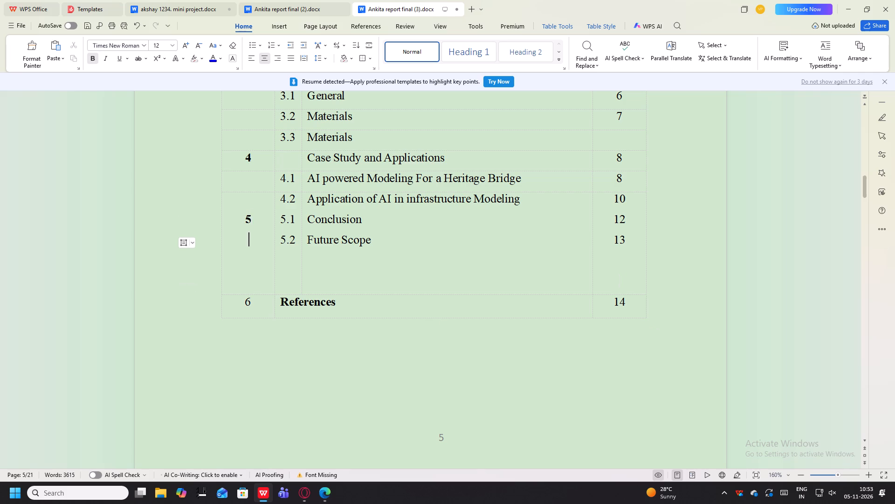
pyautogui.press('Return')
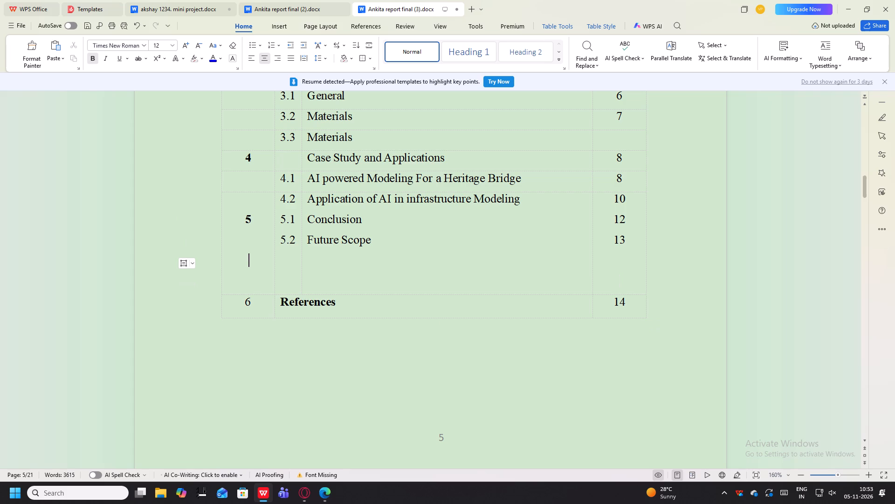
pyautogui.press('6')
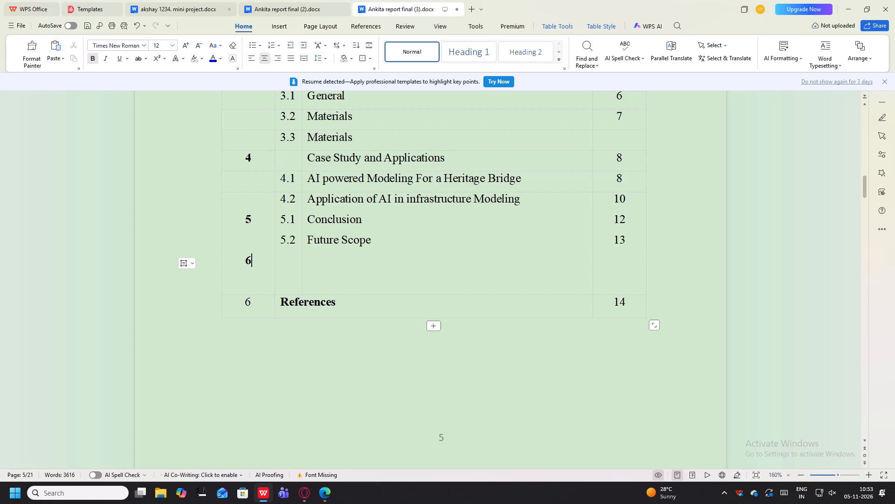
# Add section number 6.1 on a new line below 5.2, level with the new chapter 6.
pyautogui.click(282, 262)
pyautogui.click(282, 262)
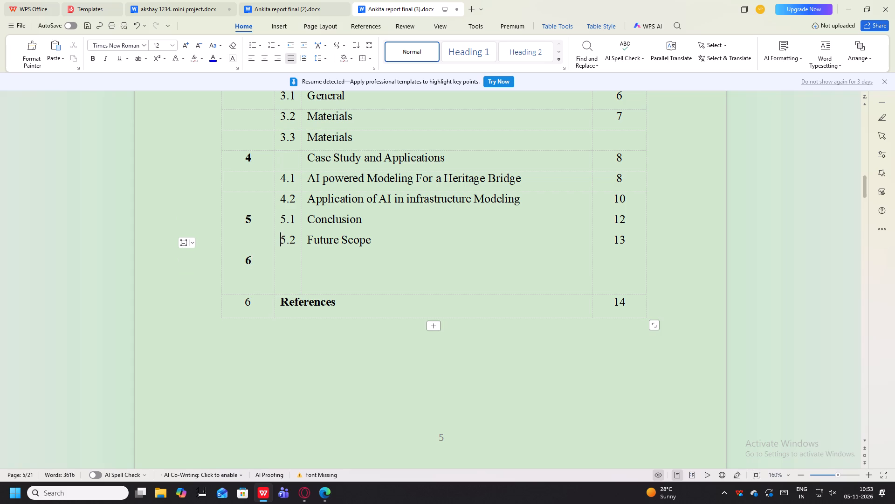
pyautogui.click(295, 239)
pyautogui.press('Return')
pyautogui.write('6.')
pyautogui.press('1')
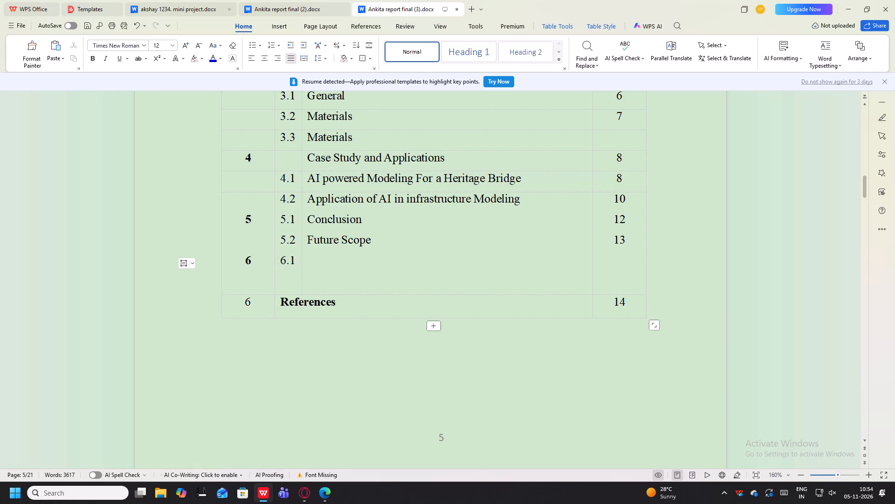
# Add a new line below Future Scope in the Content table's title column.
pyautogui.click(372, 241)
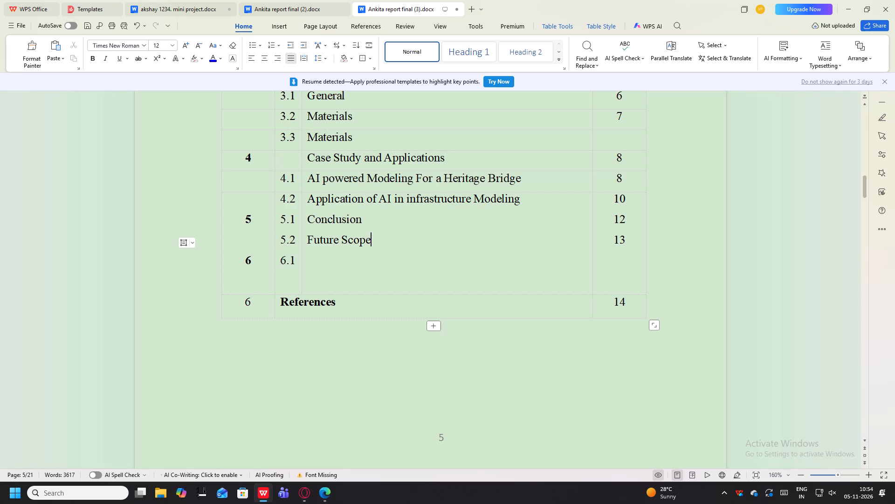
pyautogui.press('Return')
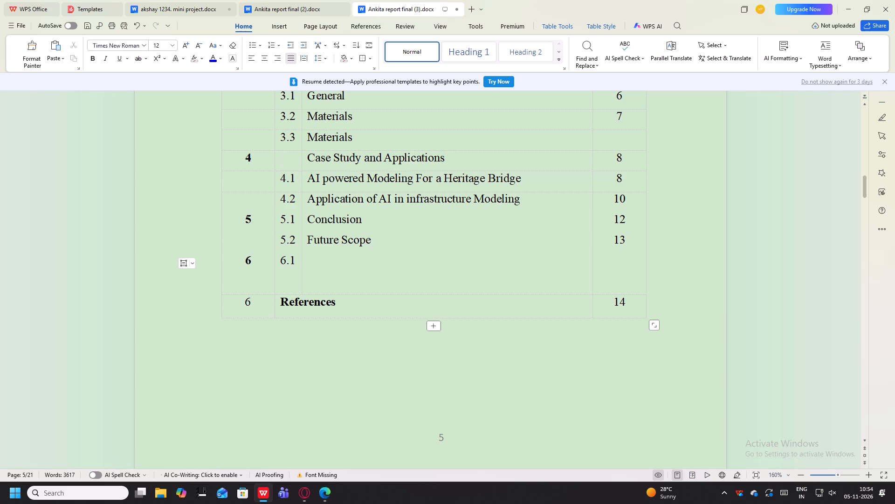
# Push section number 6.1 down one line, leaving a blank section line beside chapter number 6.
pyautogui.click(296, 259)
pyautogui.click(280, 258)
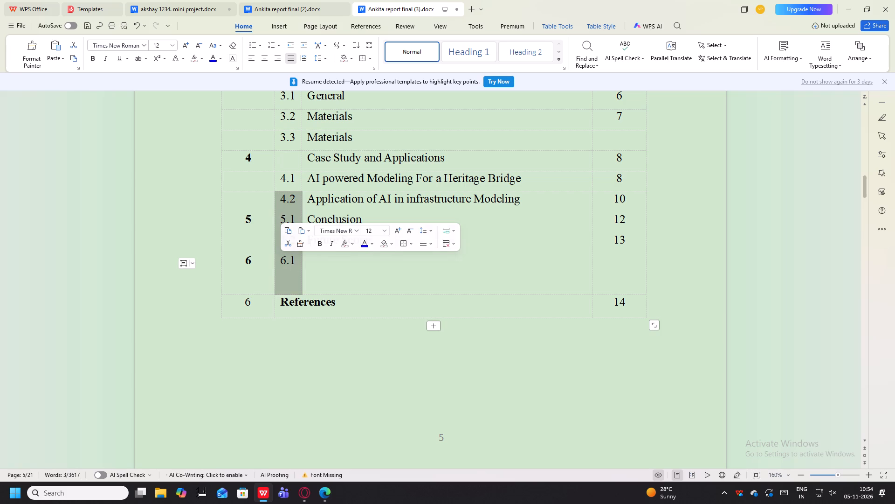
pyautogui.click(316, 264)
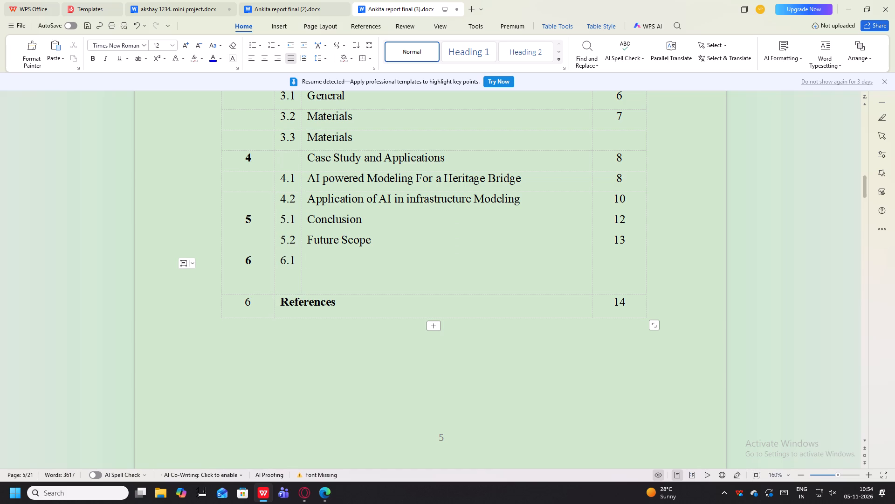
pyautogui.click(281, 260)
pyautogui.press('Return')
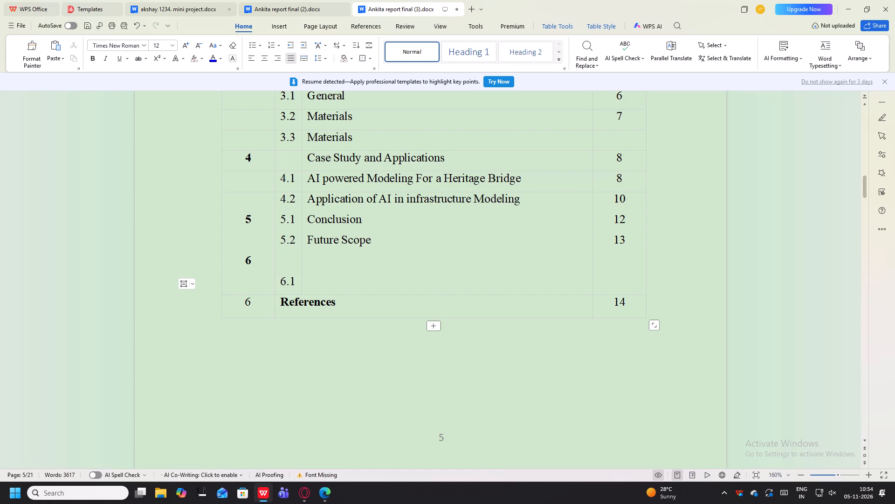
# Enter the title References beside chapter number 6 in the Content table's title column.
pyautogui.click(308, 261)
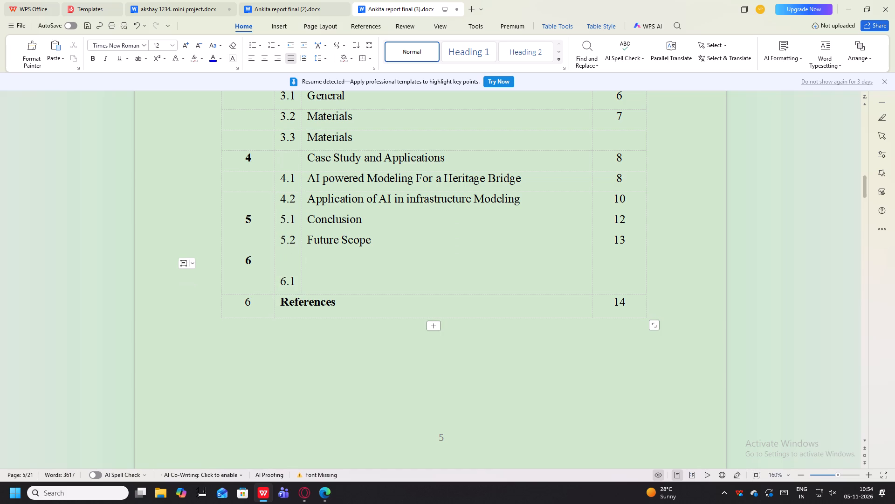
pyautogui.write('re')
pyautogui.press('BackSpace')
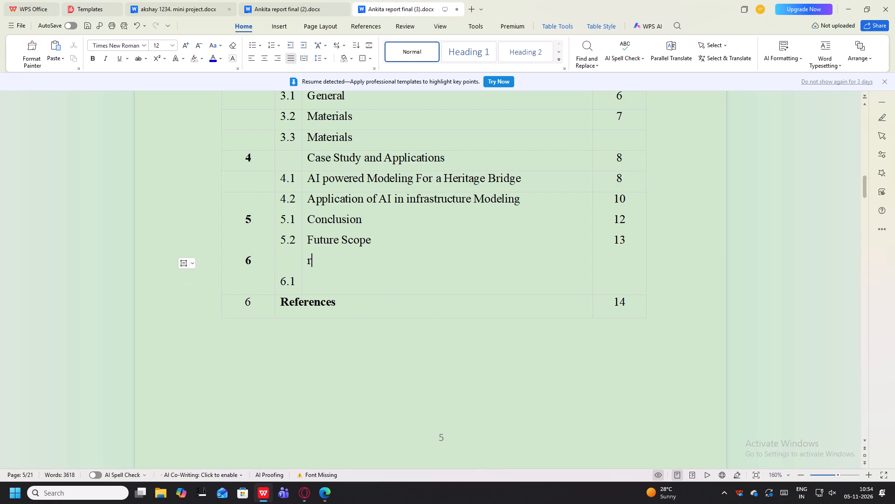
pyautogui.press('BackSpace')
pyautogui.hotkey('shift', 'r')
pyautogui.press('BackSpace')
pyautogui.write('RE')
pyautogui.press('BackSpace')
pyautogui.press('e')
pyautogui.press('BackSpace')
pyautogui.press('e')
pyautogui.write('fere')
pyautogui.write('nces')
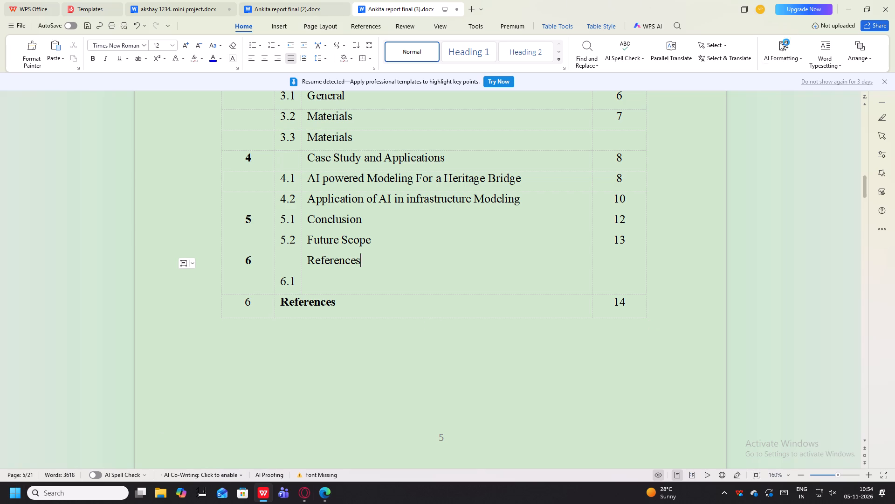
# Add page number 14 on a new line below 13, level with the chapter 6 References title.
pyautogui.click(628, 239)
pyautogui.press('Return')
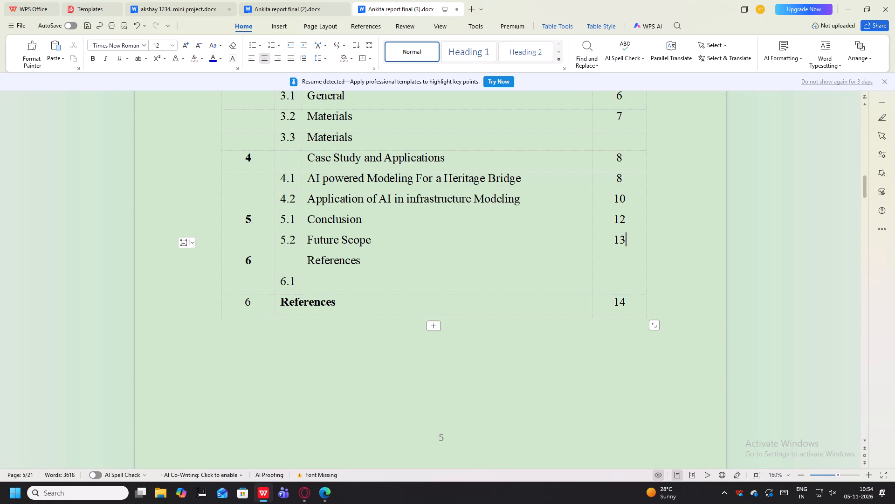
pyautogui.write('14')
# Clear the page number, title and chapter number from the old References row at the bottom of the Content table.
pyautogui.click(628, 320)
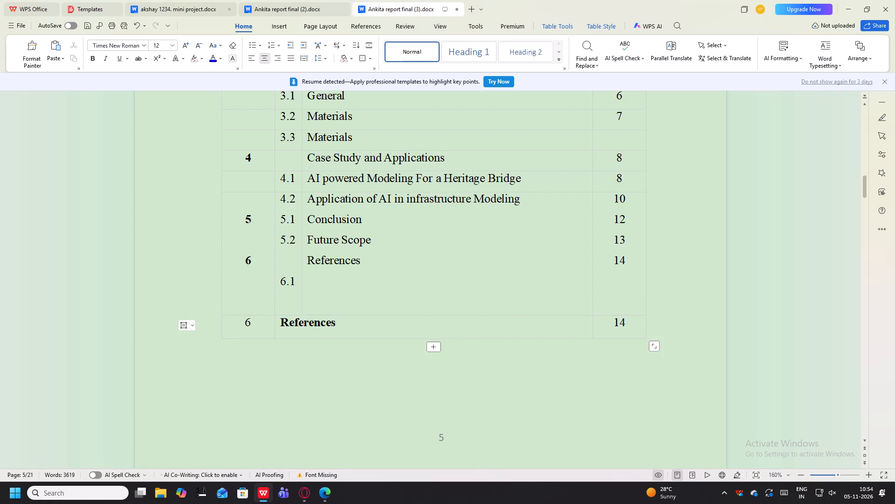
pyautogui.press('BackSpace')
pyautogui.press('BackSpace')
pyautogui.click(335, 324)
pyautogui.press('BackSpace')
pyautogui.press('BackSpace')
pyautogui.press('BackSpace')
pyautogui.press('BackSpace')
pyautogui.press('BackSpace')
pyautogui.press('BackSpace')
pyautogui.press('BackSpace')
pyautogui.press('BackSpace')
pyautogui.press('BackSpace')
pyautogui.press('BackSpace')
pyautogui.press('BackSpace')
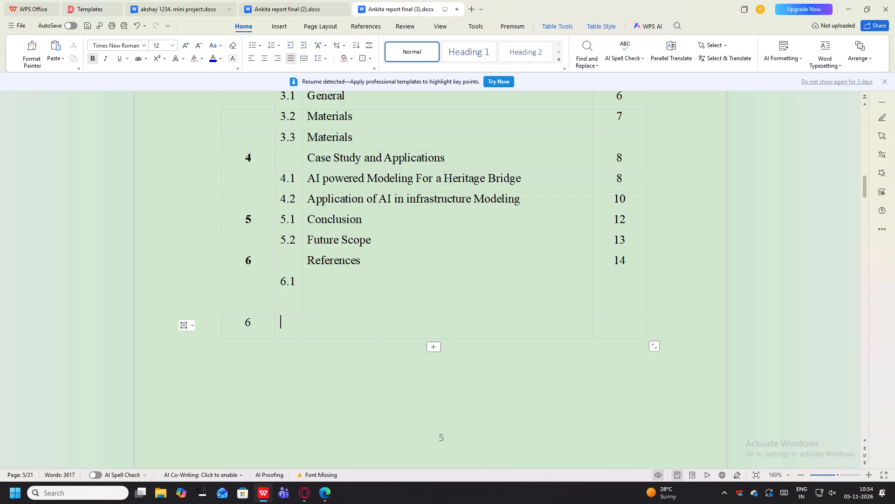
pyautogui.click(260, 321)
pyautogui.press('BackSpace')
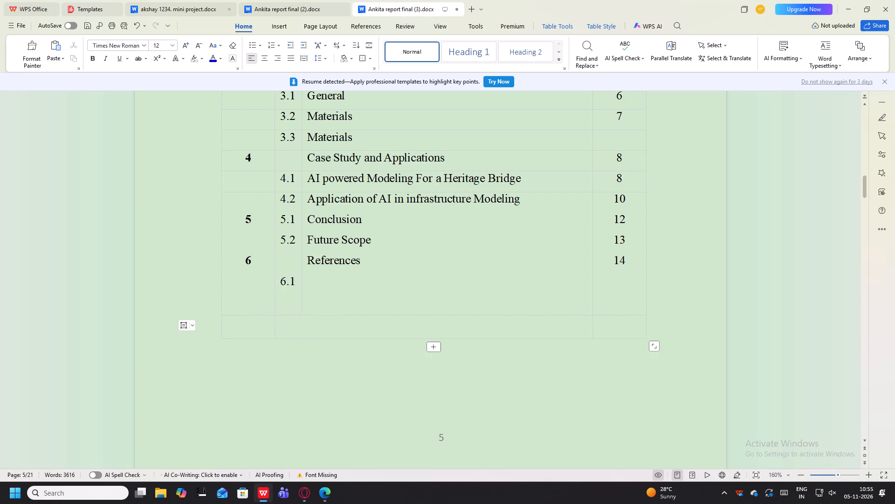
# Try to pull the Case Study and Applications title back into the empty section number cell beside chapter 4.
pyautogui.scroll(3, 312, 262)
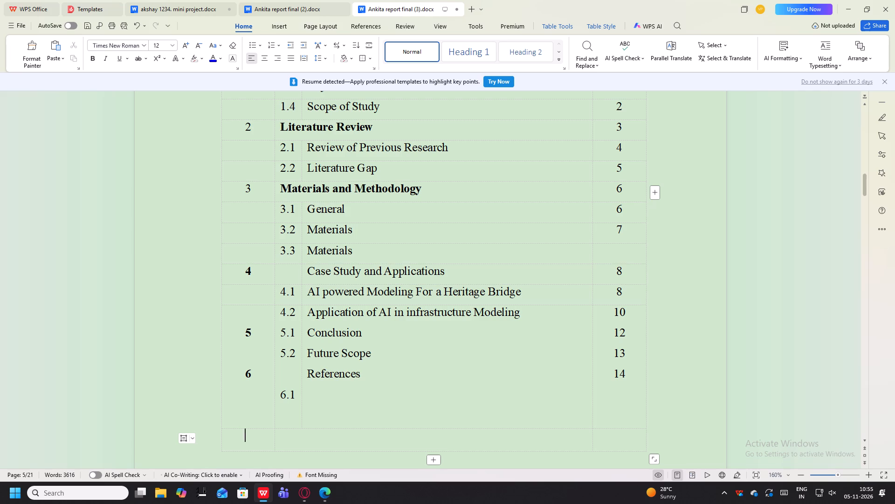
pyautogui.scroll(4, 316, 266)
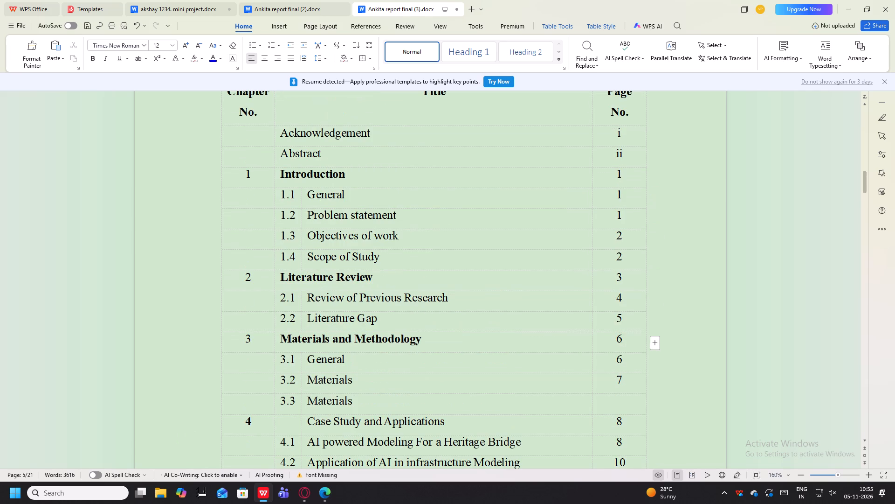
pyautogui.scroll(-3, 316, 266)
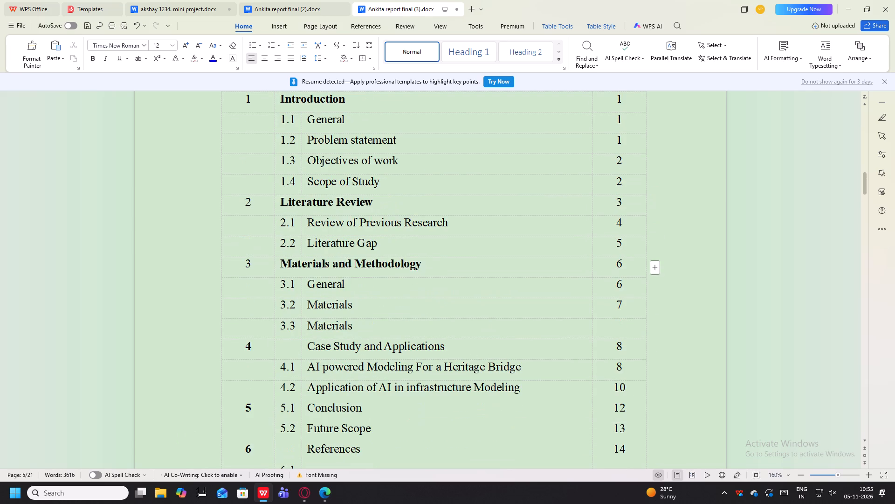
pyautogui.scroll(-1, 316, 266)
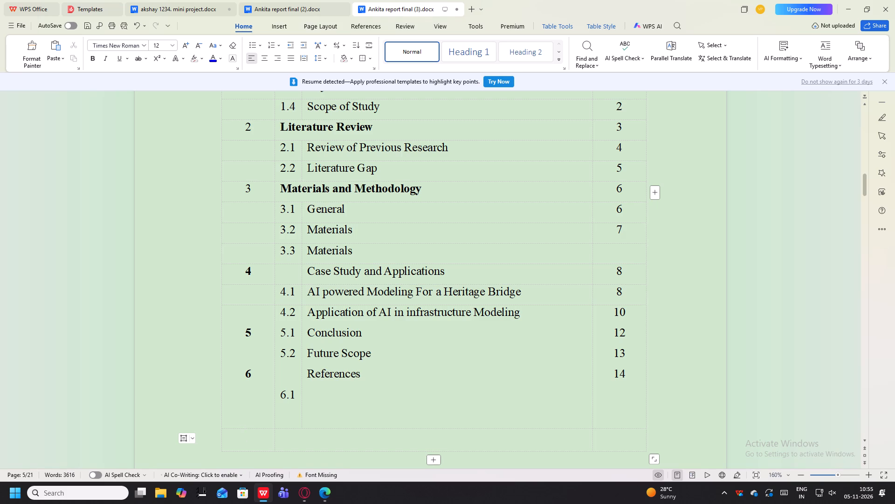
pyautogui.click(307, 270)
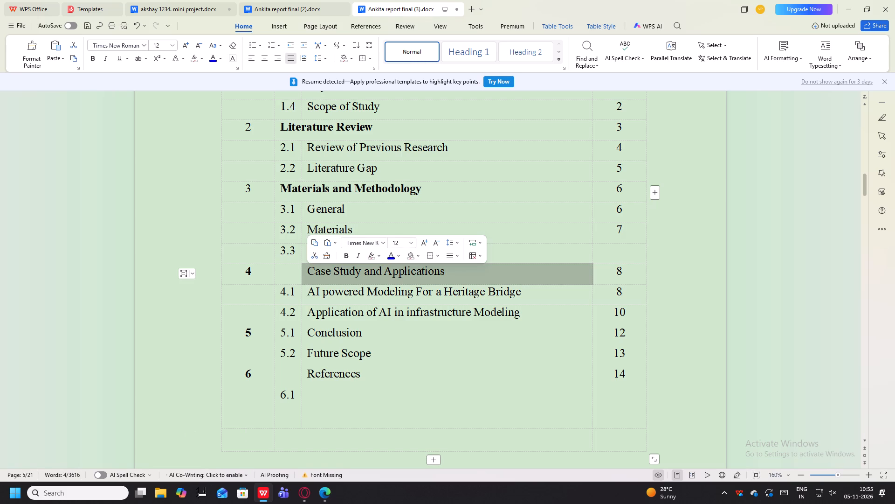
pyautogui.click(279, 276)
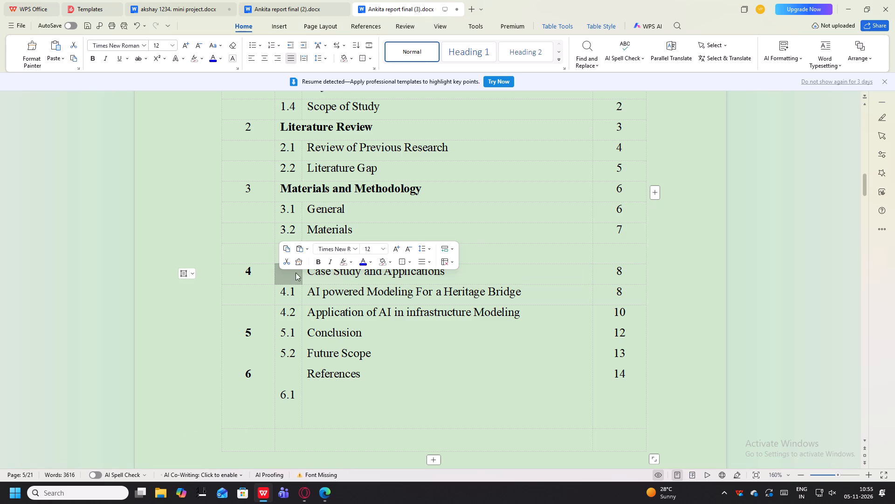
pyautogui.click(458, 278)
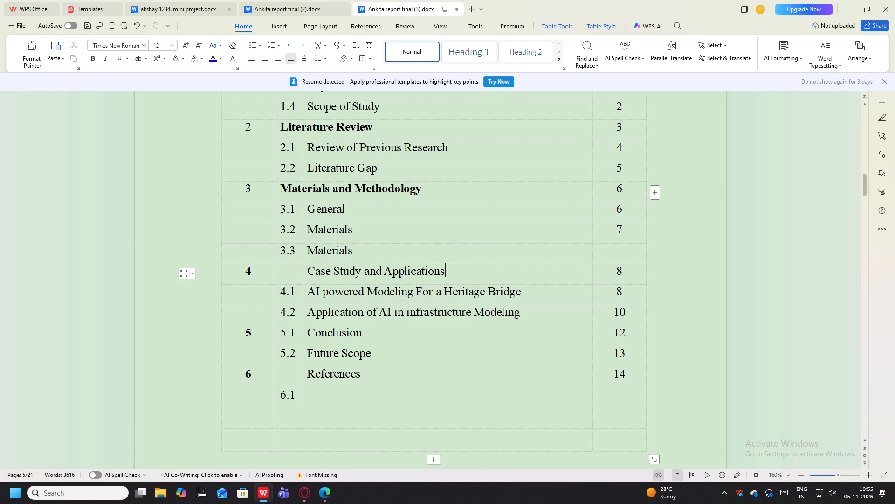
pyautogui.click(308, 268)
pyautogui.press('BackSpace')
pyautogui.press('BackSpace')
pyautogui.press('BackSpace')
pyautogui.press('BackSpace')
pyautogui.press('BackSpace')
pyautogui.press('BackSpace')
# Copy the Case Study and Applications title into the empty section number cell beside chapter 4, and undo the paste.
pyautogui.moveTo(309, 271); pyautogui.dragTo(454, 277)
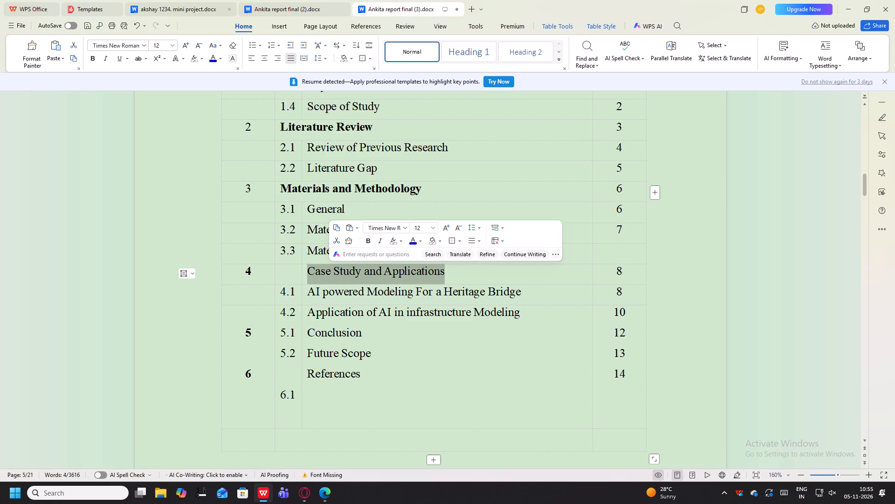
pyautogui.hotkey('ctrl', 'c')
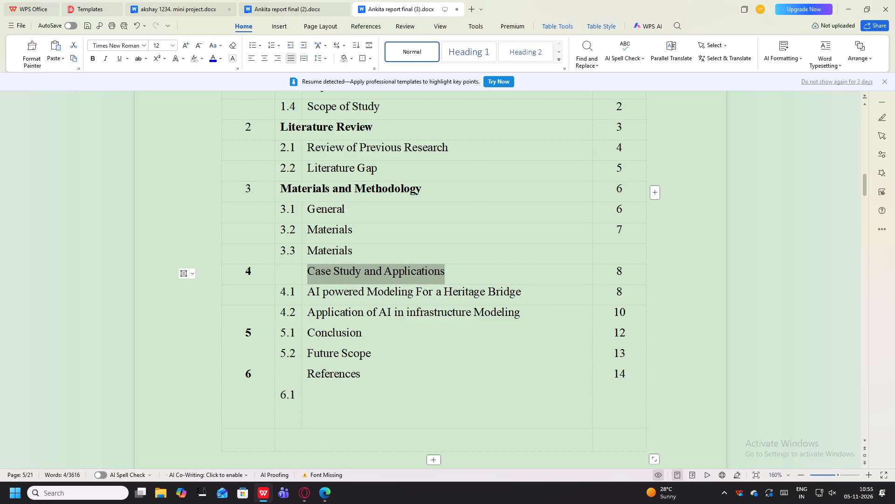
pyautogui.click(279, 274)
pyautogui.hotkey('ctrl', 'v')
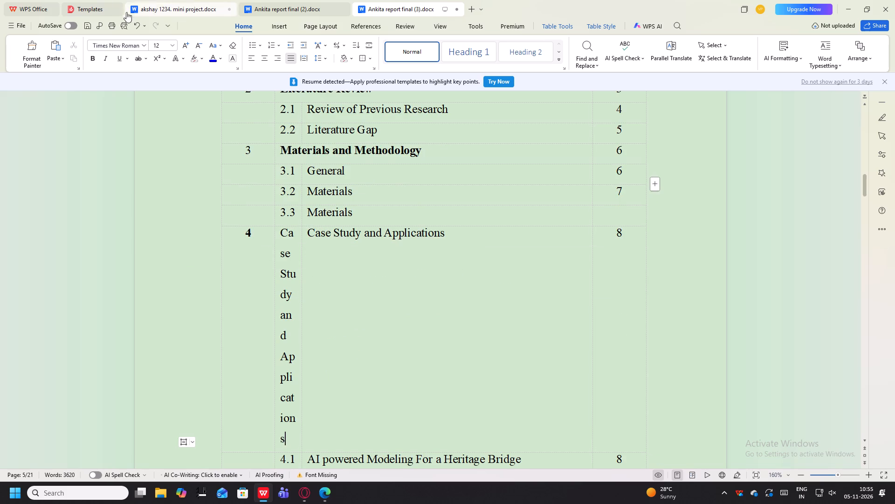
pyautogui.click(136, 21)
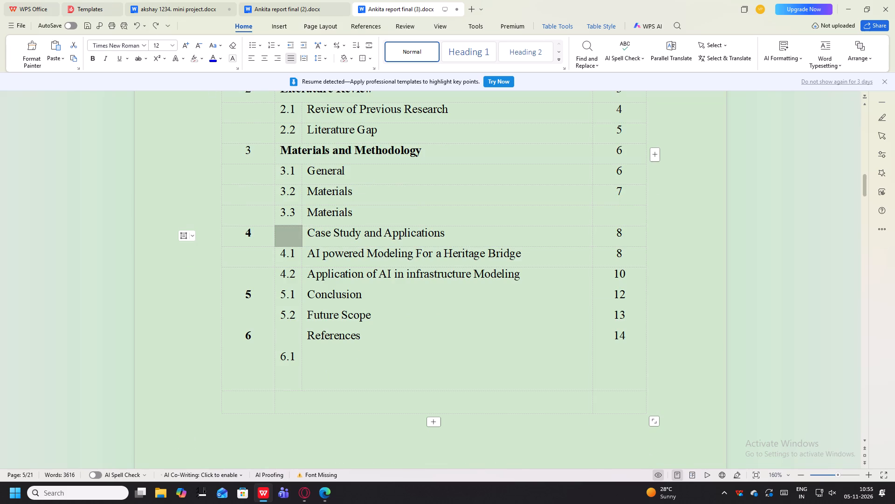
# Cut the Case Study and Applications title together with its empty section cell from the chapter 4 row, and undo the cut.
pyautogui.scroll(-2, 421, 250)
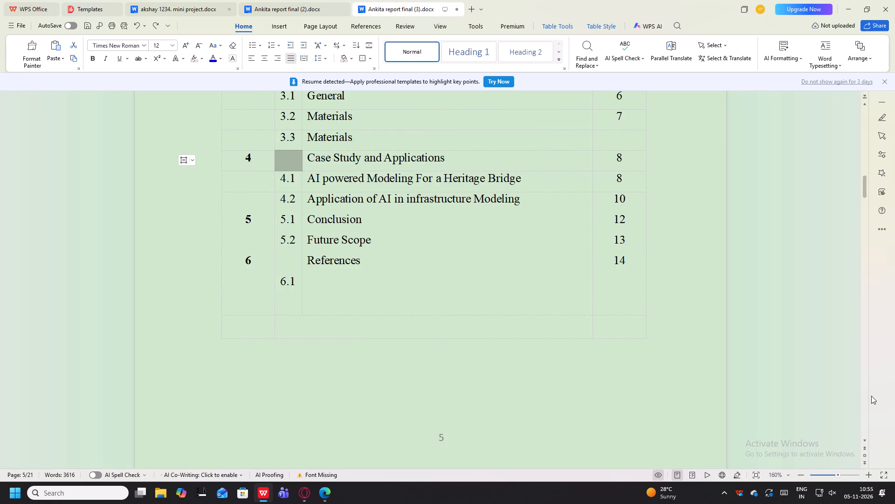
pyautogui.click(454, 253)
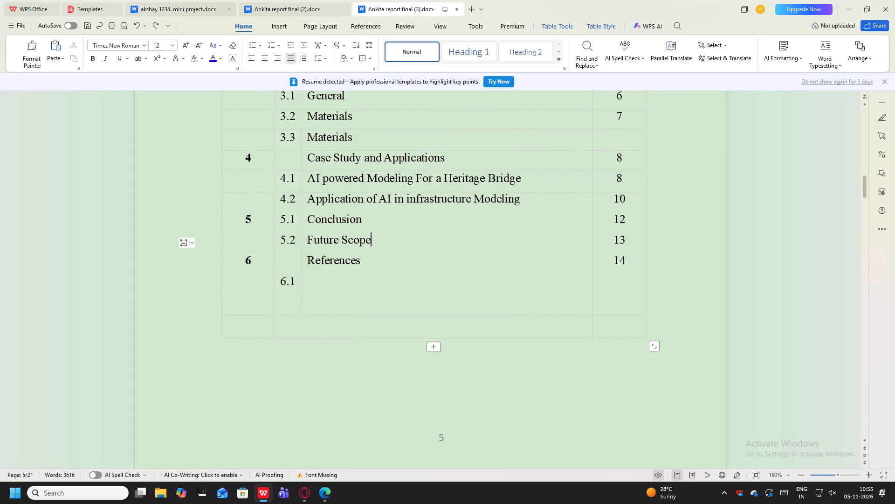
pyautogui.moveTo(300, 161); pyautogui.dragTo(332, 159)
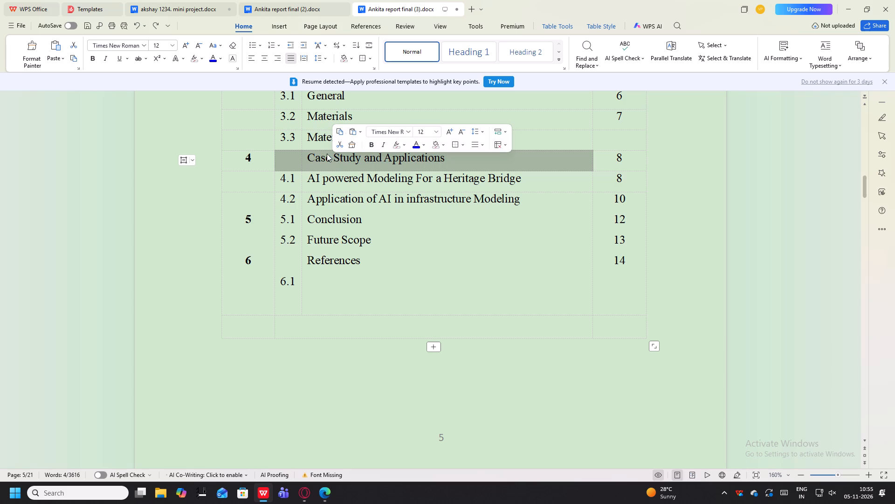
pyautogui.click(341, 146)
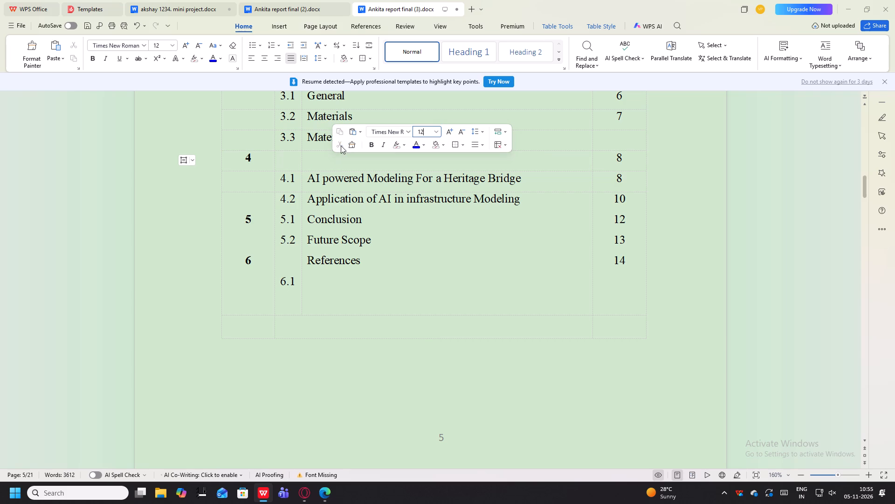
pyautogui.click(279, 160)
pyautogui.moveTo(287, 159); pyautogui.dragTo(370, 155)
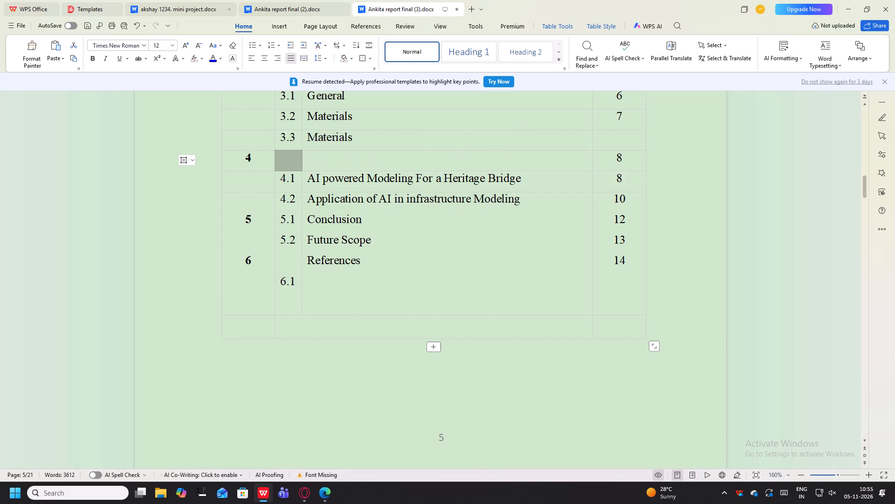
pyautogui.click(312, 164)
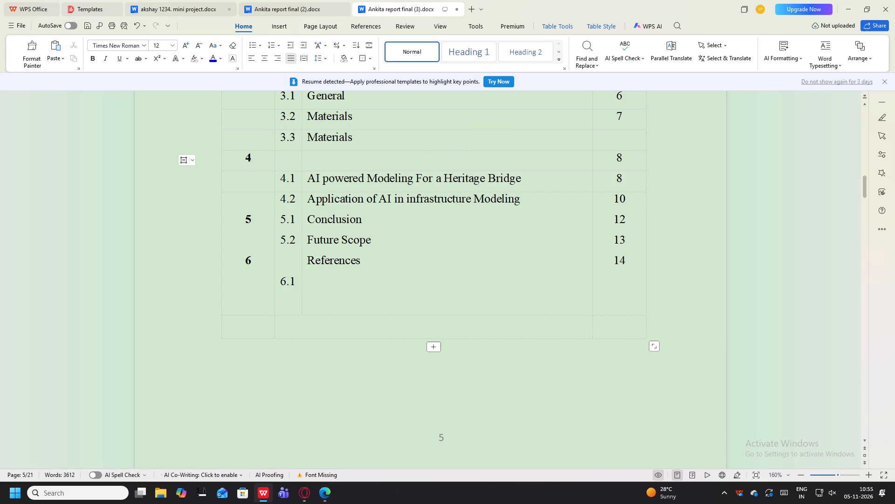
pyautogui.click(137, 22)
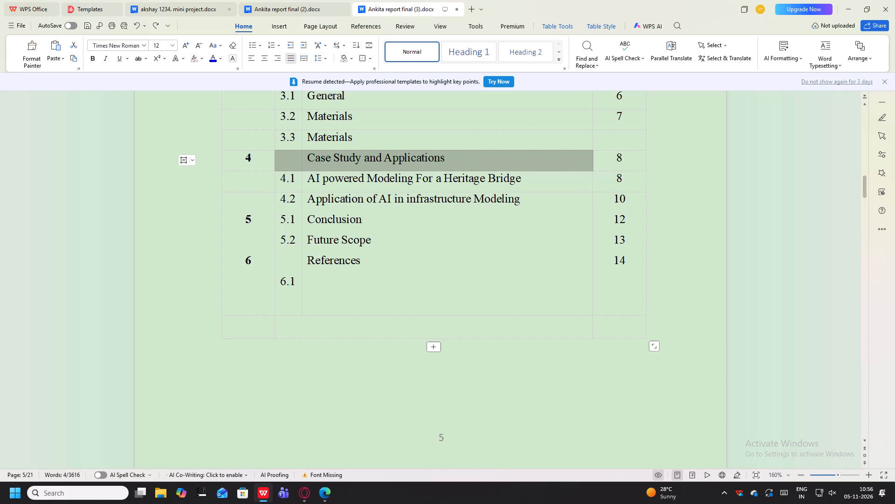
# Delete section number 6.1 from the line below chapter 6 in the Content table.
pyautogui.click(298, 280)
pyautogui.press('BackSpace')
pyautogui.press('BackSpace')
pyautogui.press('BackSpace')
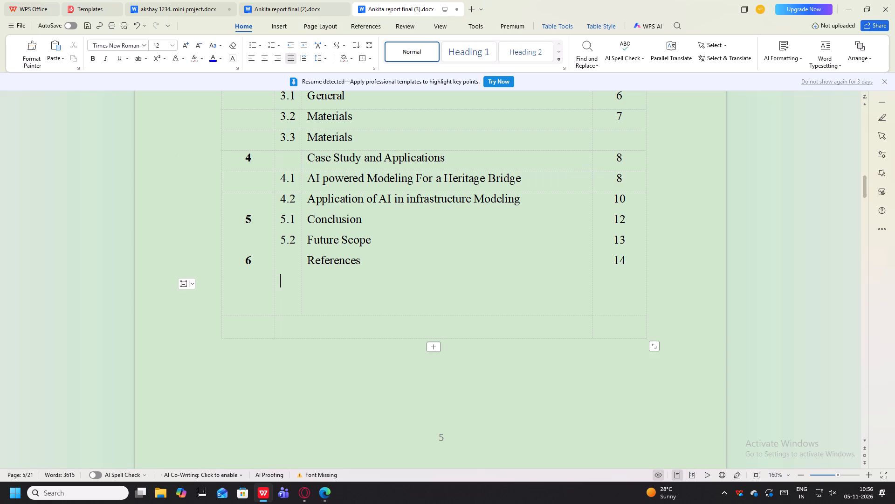
pyautogui.click(371, 261)
# Clear the References title, its chapter number 6 and its page number 14 from the last line of the Content table.
pyautogui.press('BackSpace')
pyautogui.press('BackSpace')
pyautogui.press('BackSpace')
pyautogui.press('BackSpace')
pyautogui.press('BackSpace')
pyautogui.press('BackSpace')
pyautogui.press('BackSpace')
pyautogui.press('BackSpace')
pyautogui.press('BackSpace')
pyautogui.press('BackSpace')
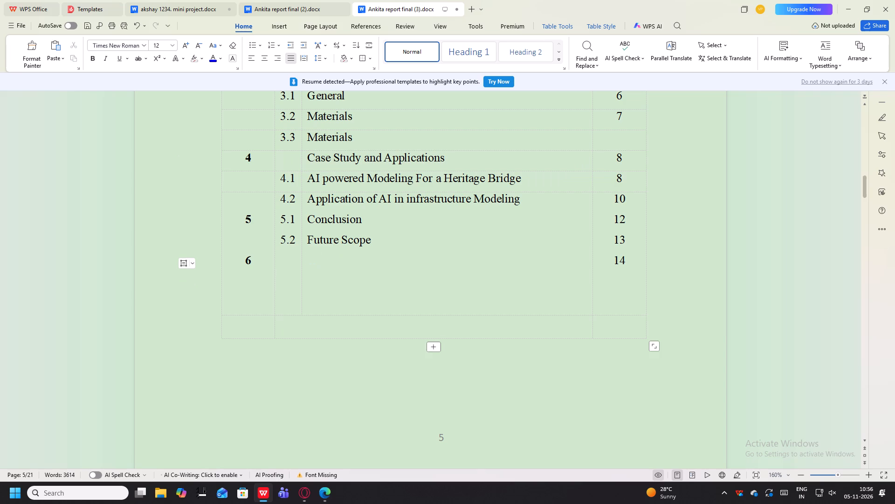
pyautogui.click(255, 261)
pyautogui.press('BackSpace')
pyautogui.click(629, 260)
pyautogui.press('BackSpace')
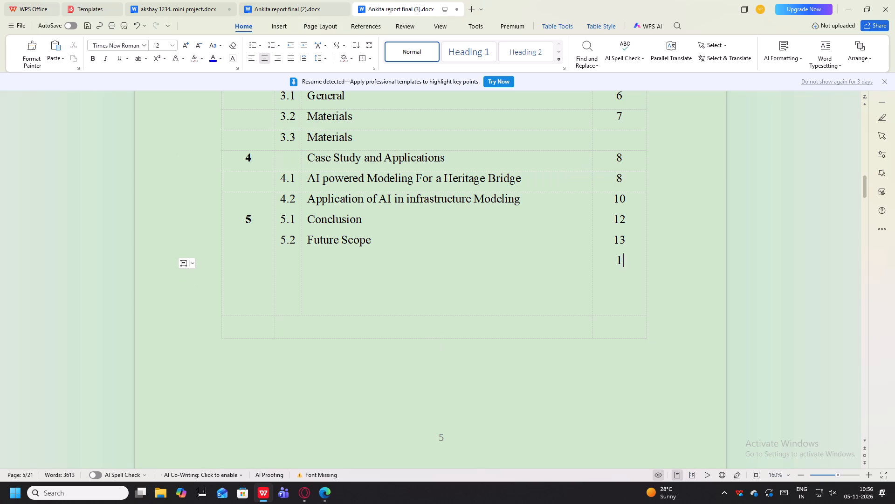
pyautogui.press('BackSpace')
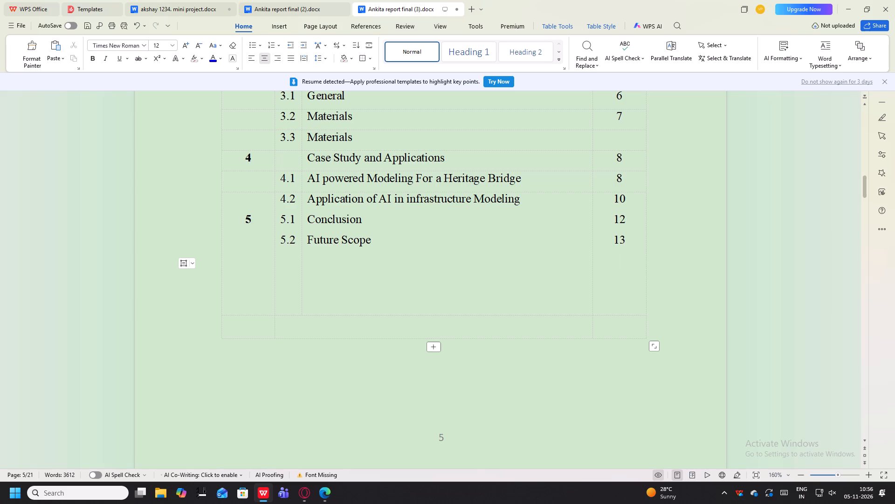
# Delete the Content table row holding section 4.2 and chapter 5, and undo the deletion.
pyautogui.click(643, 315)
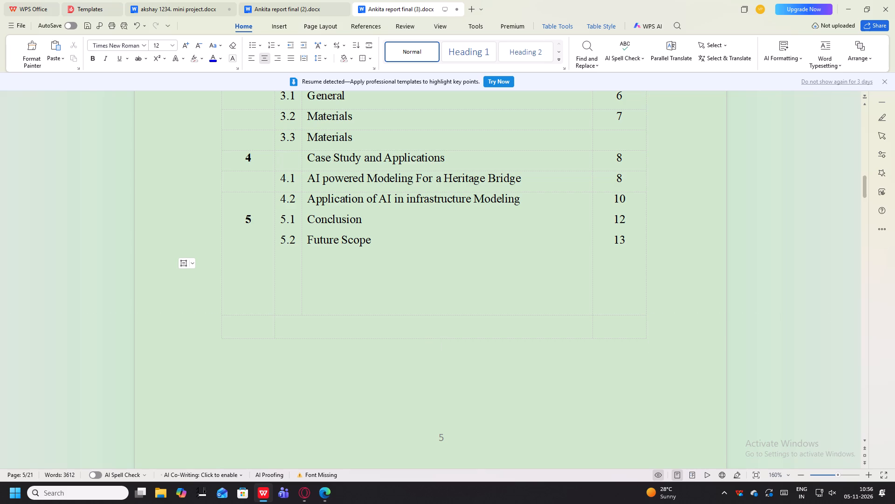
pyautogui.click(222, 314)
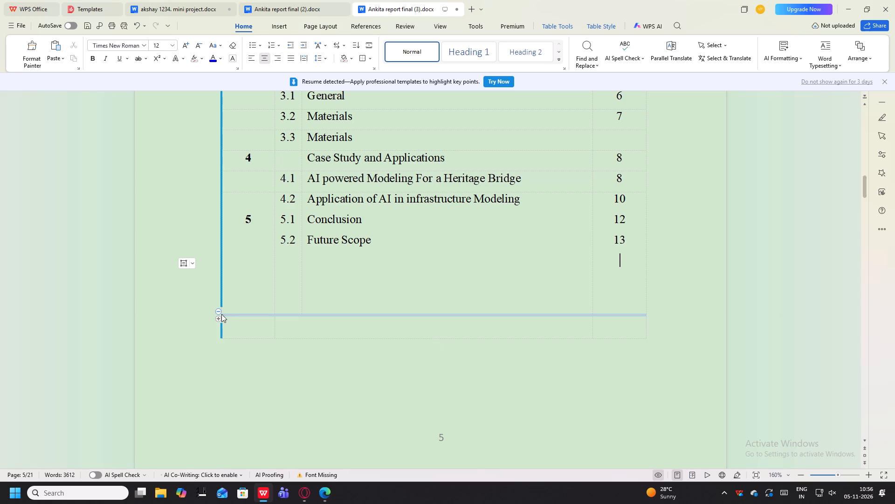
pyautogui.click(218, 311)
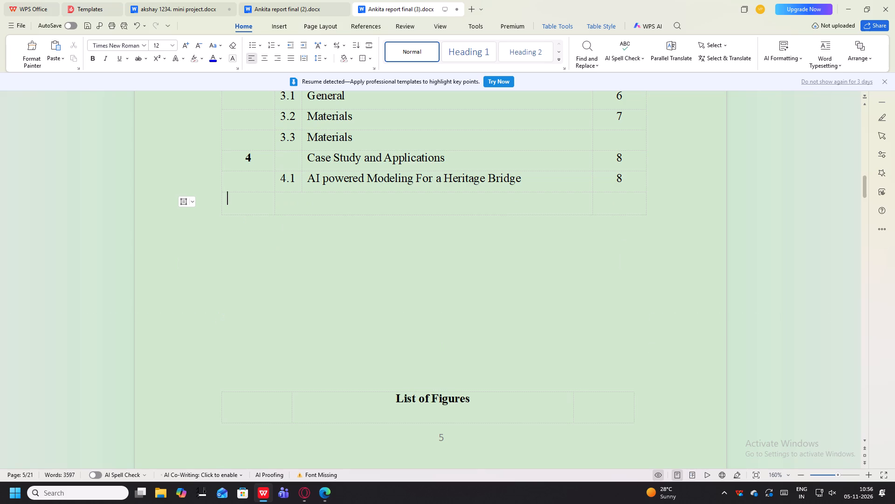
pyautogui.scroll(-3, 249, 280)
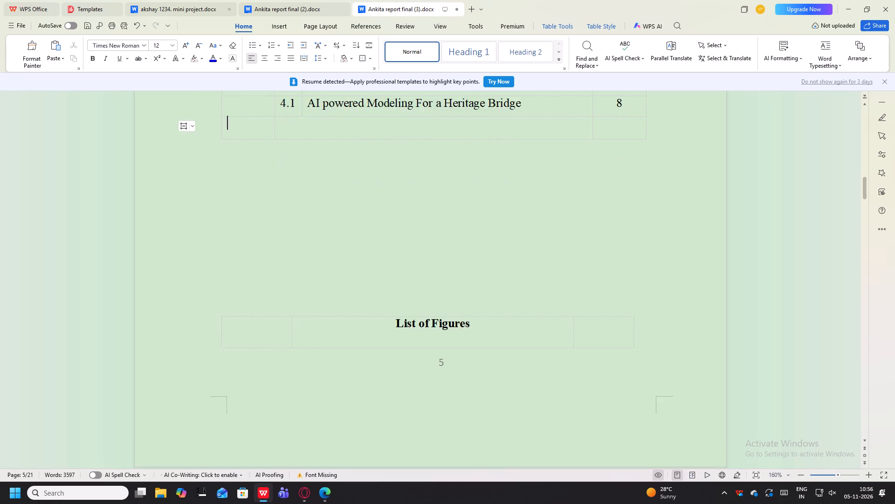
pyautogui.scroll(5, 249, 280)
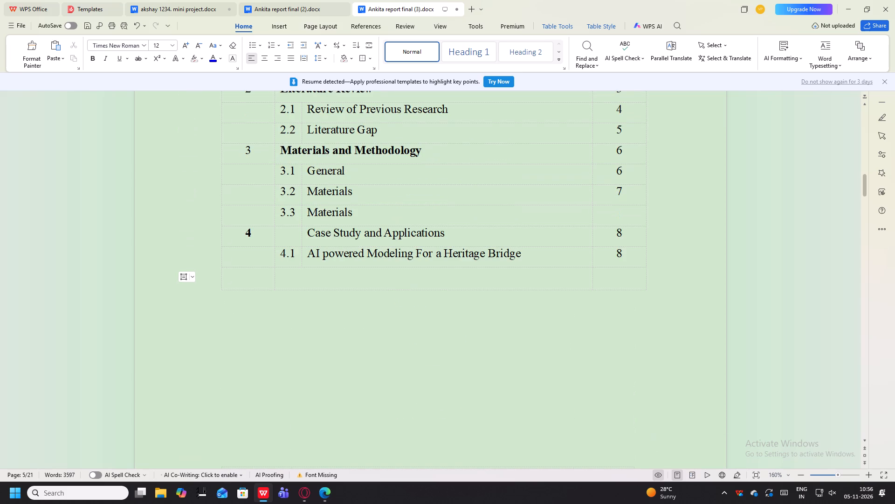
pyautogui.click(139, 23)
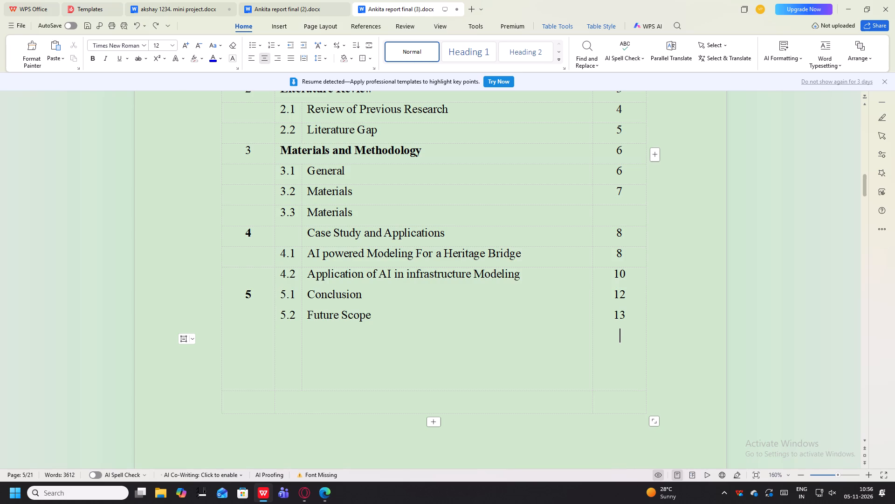
# Enter chapter number 6 and section number 6.1 on the line below Future Scope in the Content table.
pyautogui.scroll(-3, 307, 228)
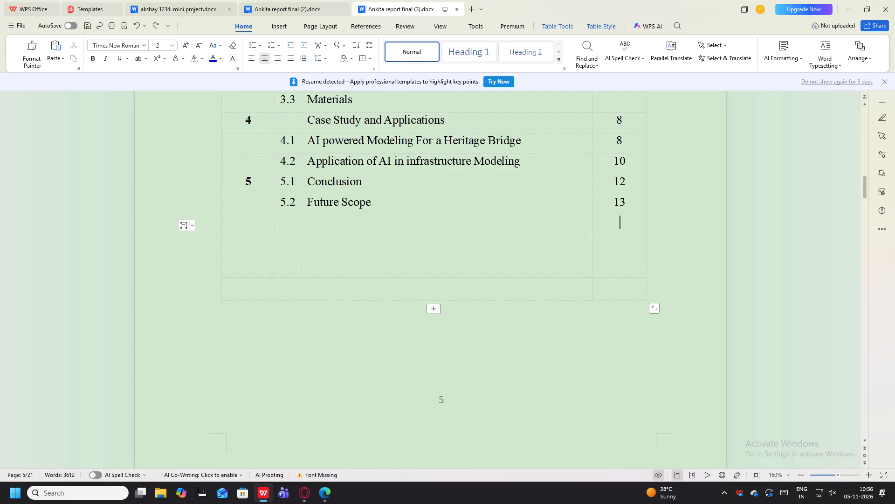
pyautogui.click(255, 182)
pyautogui.press('Return')
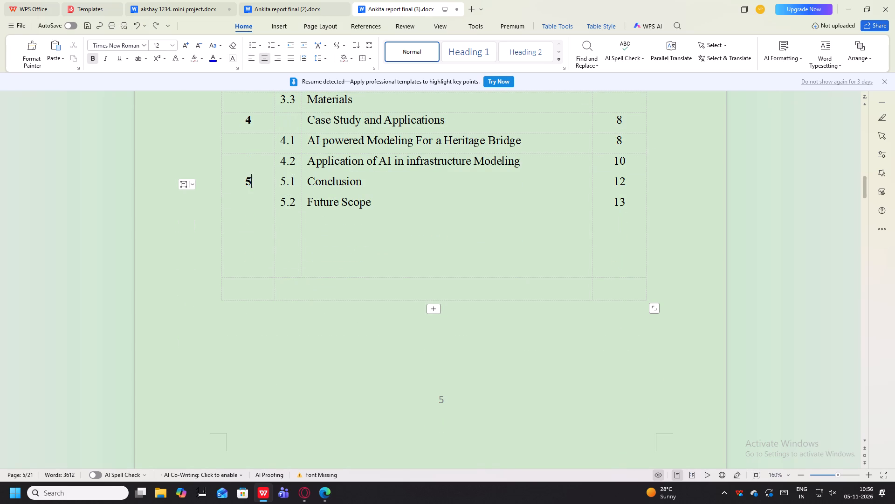
pyautogui.press('Return')
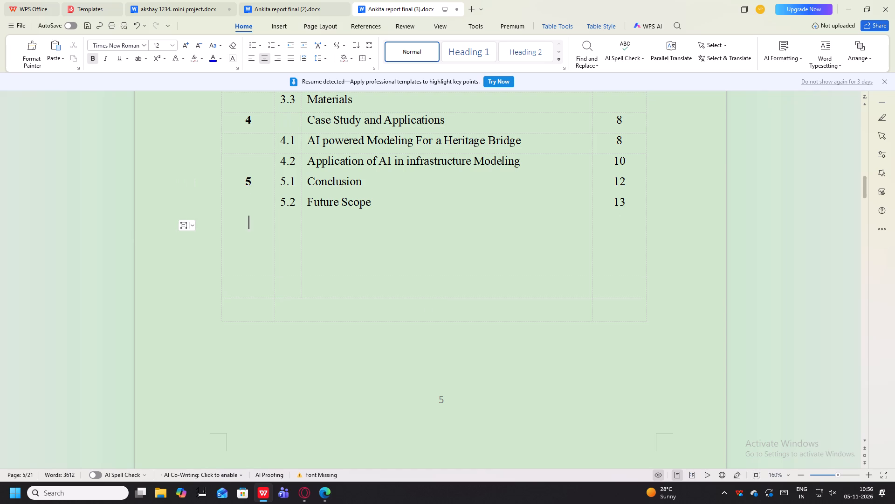
pyautogui.press('6')
pyautogui.click(283, 224)
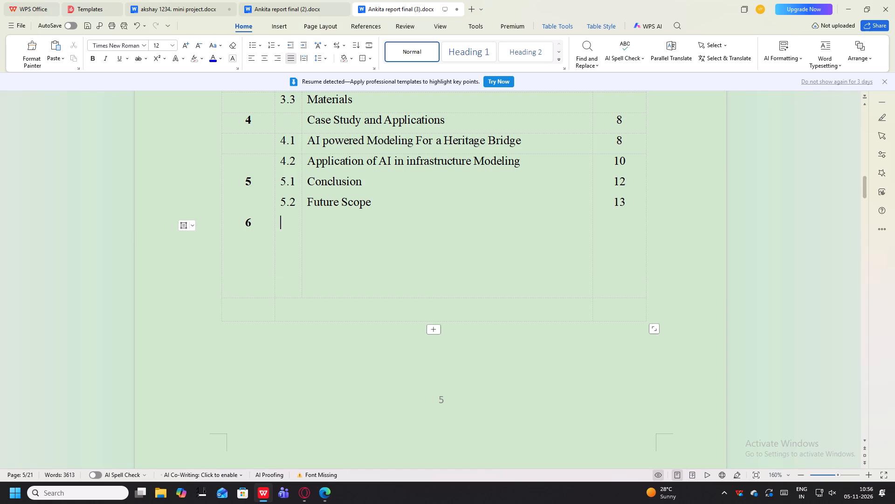
pyautogui.write('6.1')
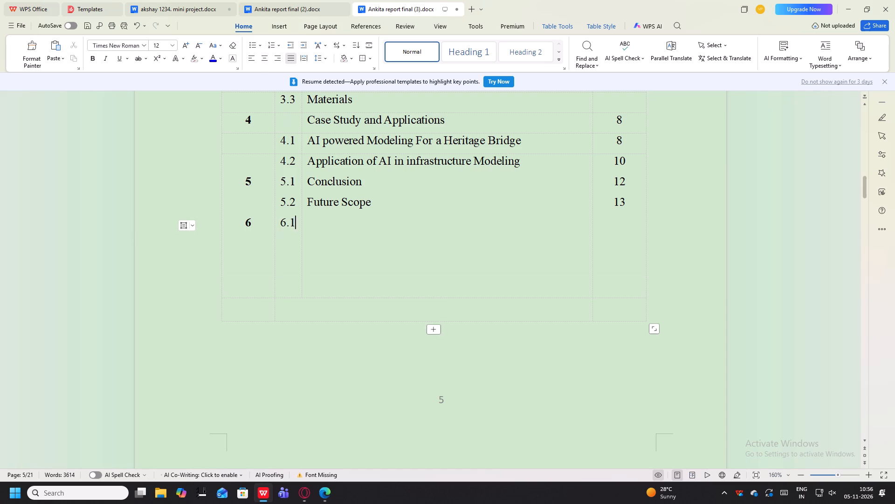
# Enter the title References and page number 14 on the section 6.1 line of the Content table.
pyautogui.click(306, 223)
pyautogui.click(306, 223)
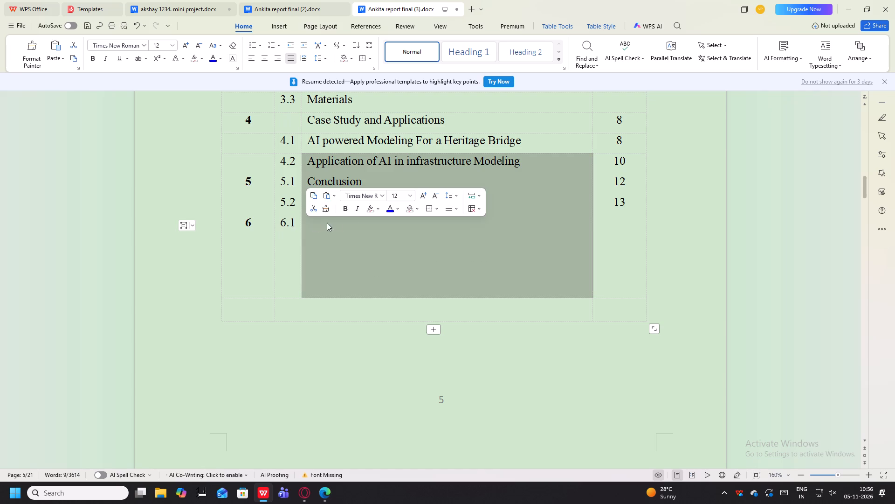
pyautogui.click(385, 312)
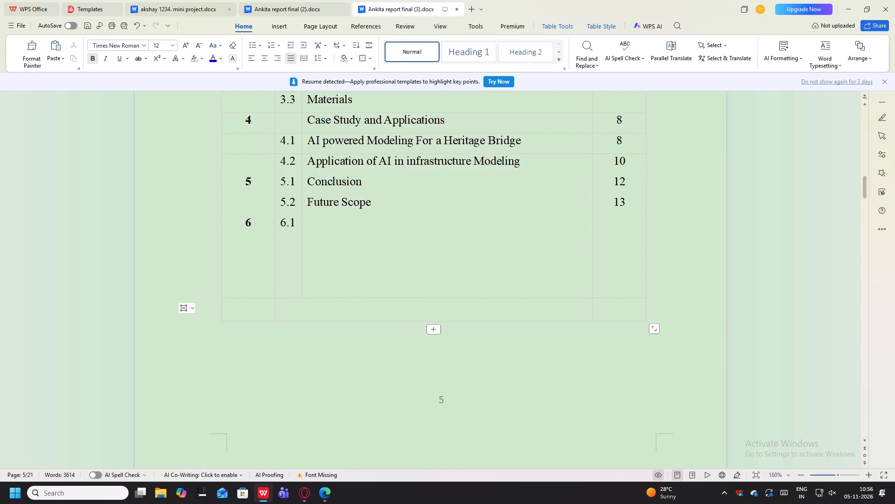
pyautogui.click(376, 203)
pyautogui.press('Return')
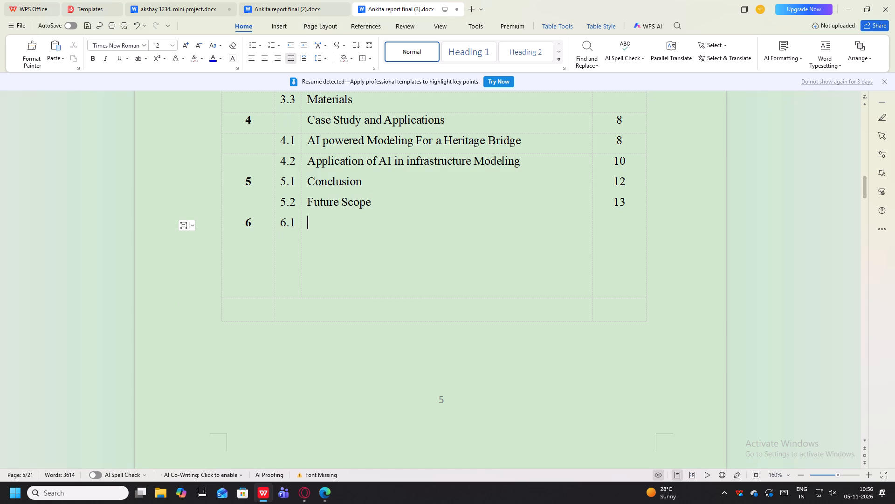
pyautogui.write('Re')
pyautogui.write('fe')
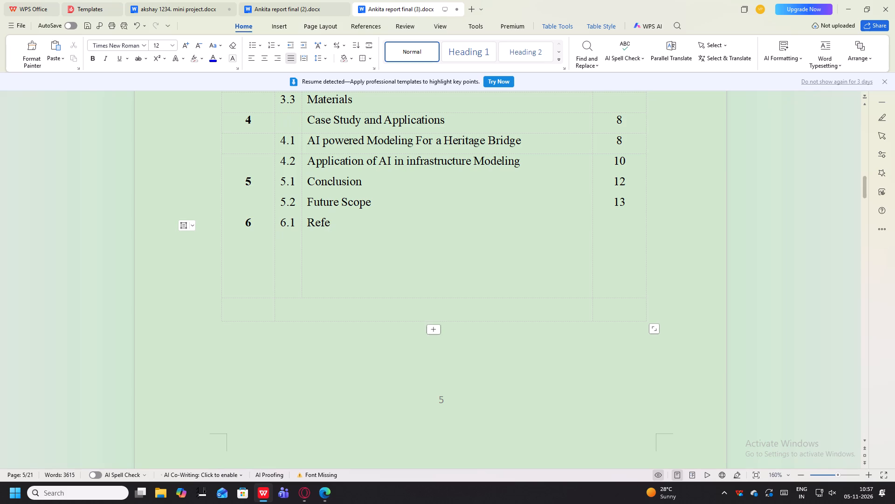
pyautogui.write('re')
pyautogui.write('nces')
pyautogui.click(613, 227)
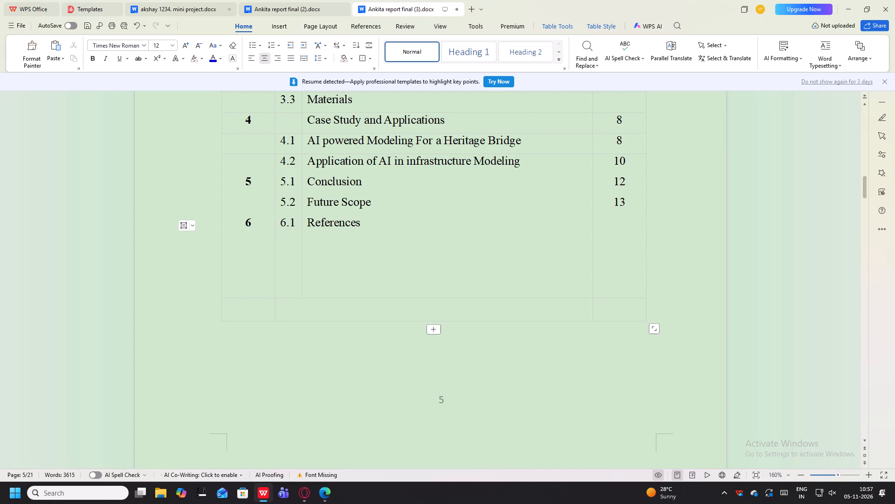
pyautogui.write('14')
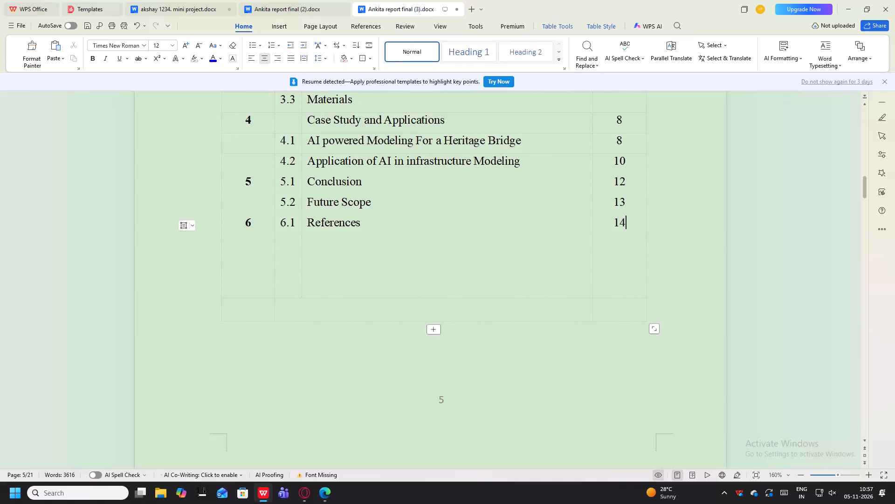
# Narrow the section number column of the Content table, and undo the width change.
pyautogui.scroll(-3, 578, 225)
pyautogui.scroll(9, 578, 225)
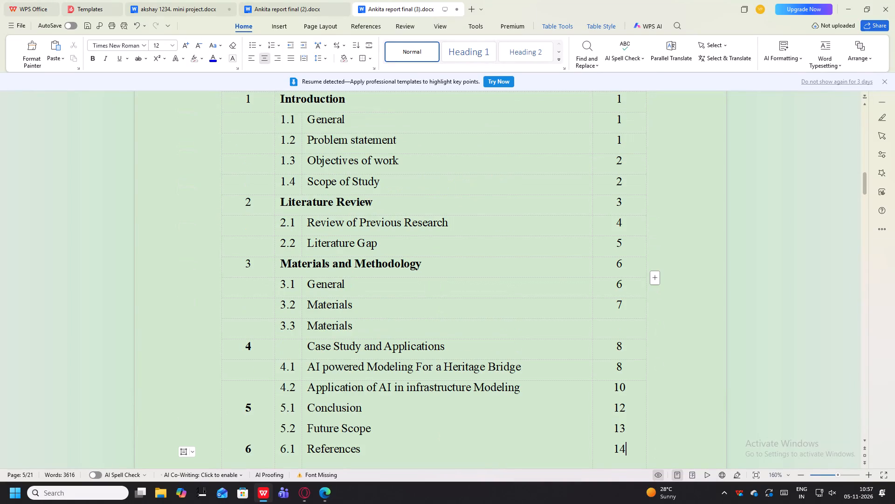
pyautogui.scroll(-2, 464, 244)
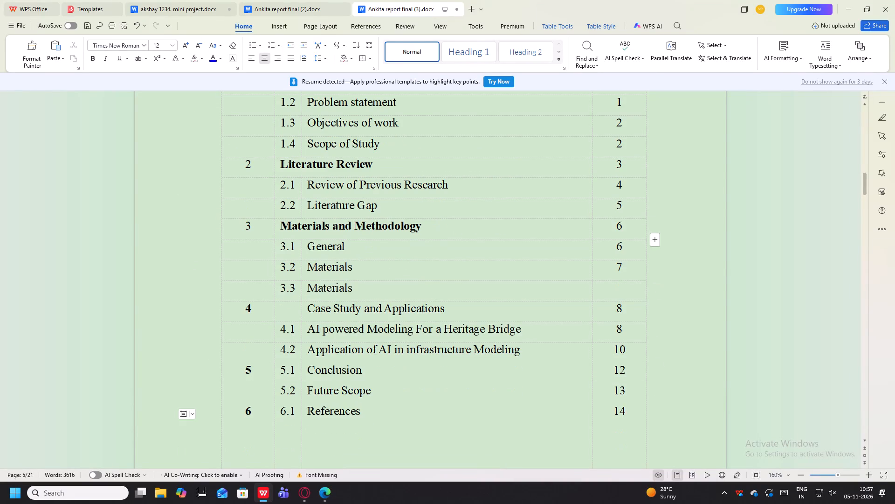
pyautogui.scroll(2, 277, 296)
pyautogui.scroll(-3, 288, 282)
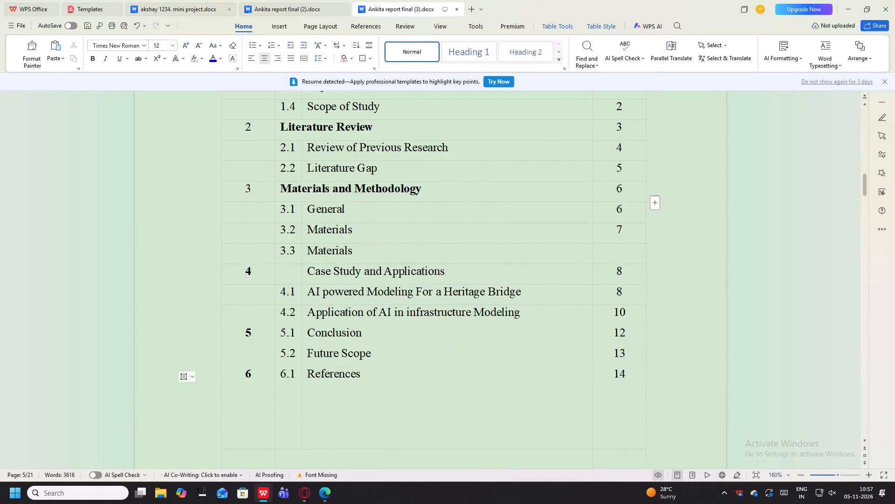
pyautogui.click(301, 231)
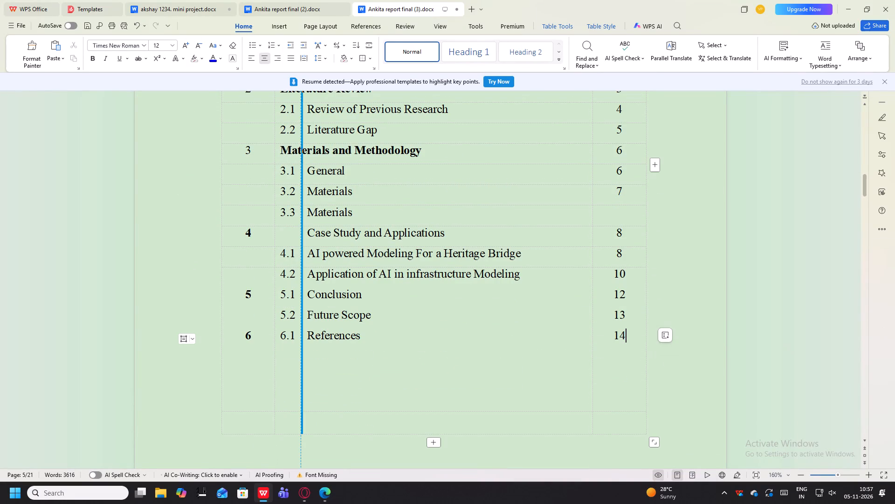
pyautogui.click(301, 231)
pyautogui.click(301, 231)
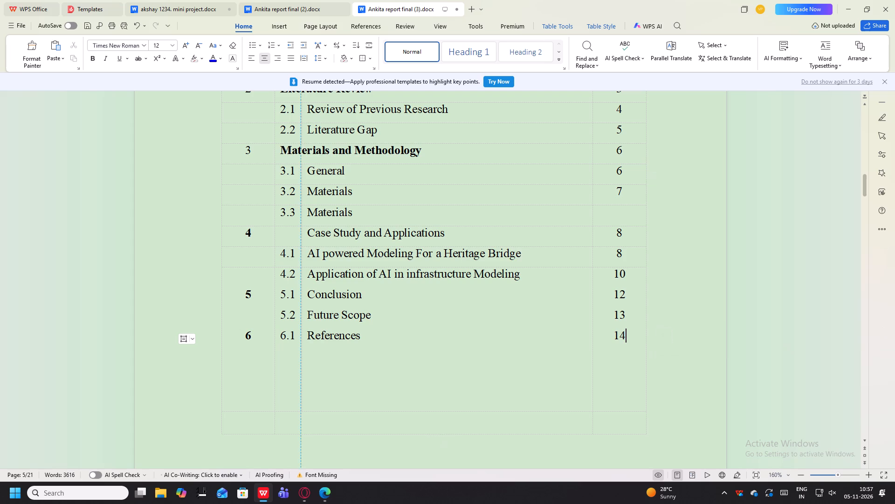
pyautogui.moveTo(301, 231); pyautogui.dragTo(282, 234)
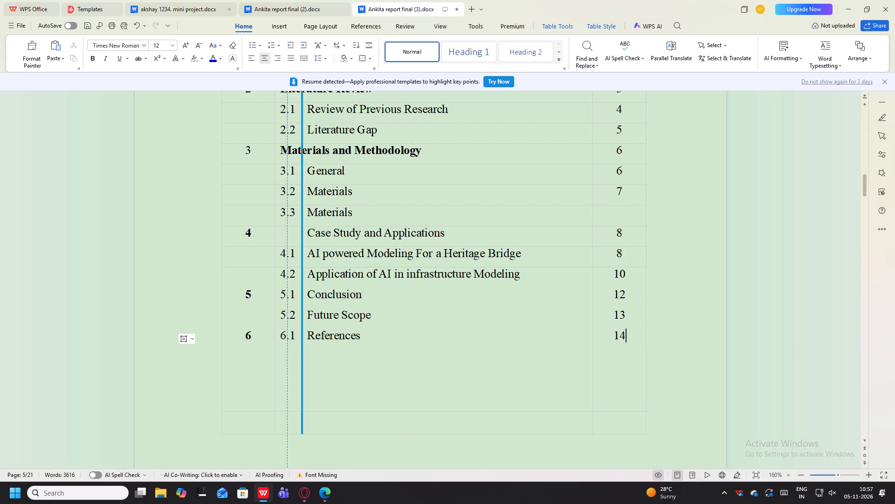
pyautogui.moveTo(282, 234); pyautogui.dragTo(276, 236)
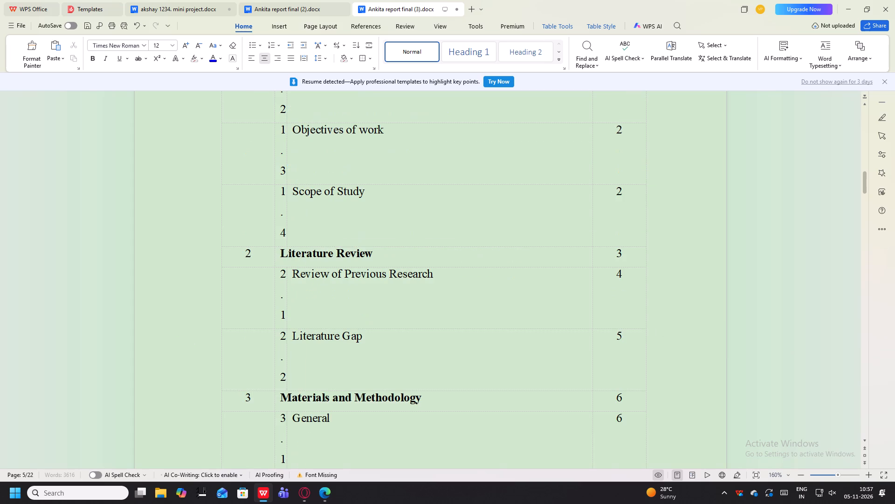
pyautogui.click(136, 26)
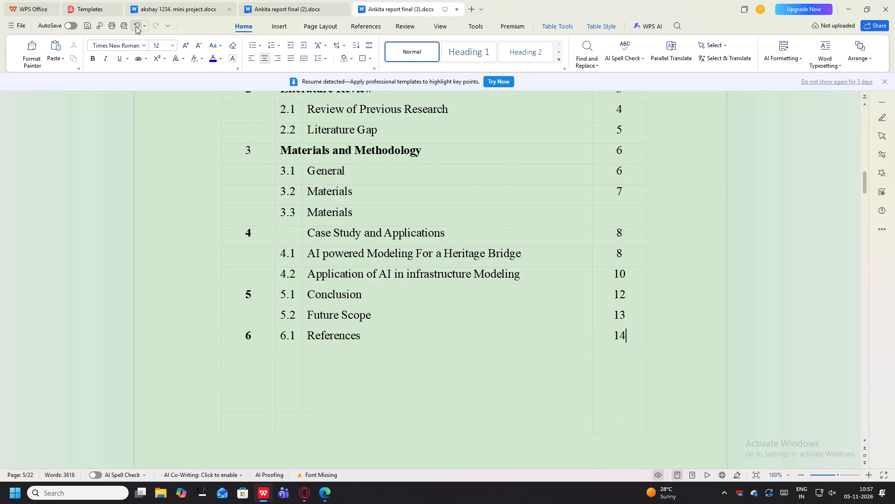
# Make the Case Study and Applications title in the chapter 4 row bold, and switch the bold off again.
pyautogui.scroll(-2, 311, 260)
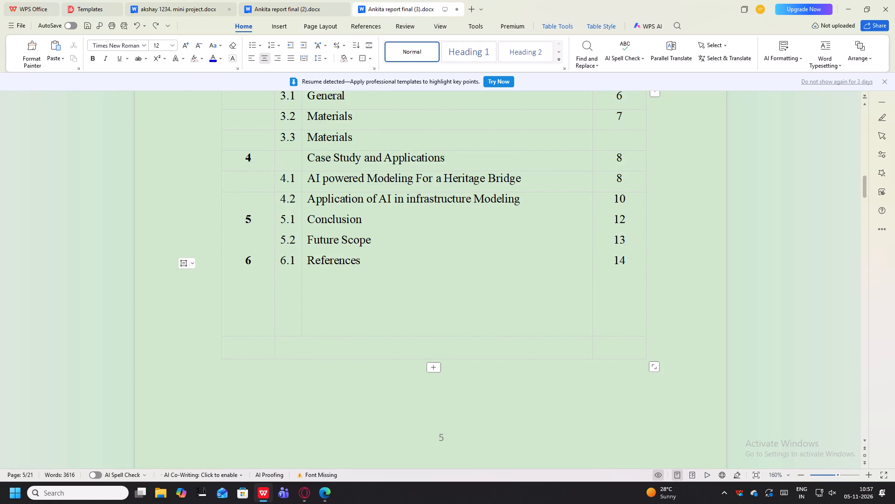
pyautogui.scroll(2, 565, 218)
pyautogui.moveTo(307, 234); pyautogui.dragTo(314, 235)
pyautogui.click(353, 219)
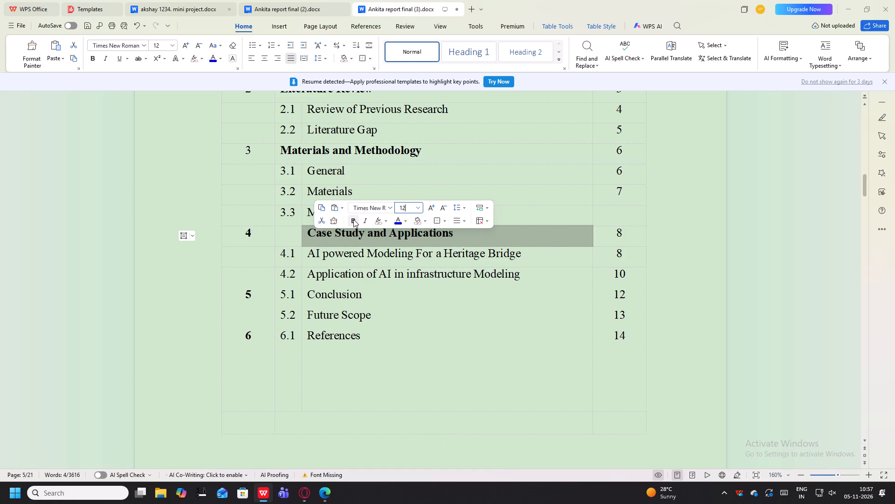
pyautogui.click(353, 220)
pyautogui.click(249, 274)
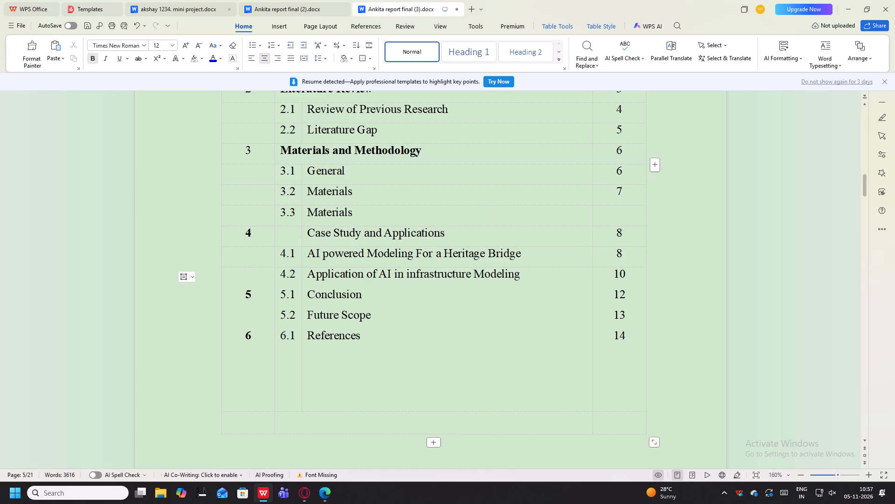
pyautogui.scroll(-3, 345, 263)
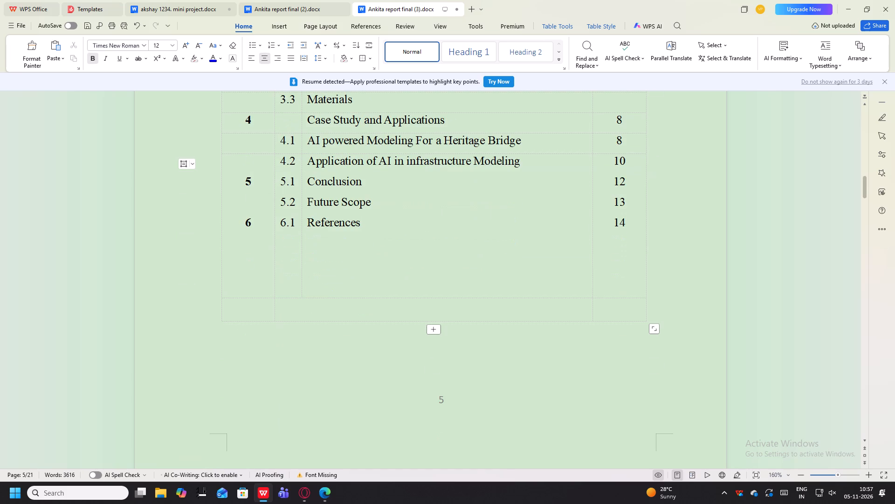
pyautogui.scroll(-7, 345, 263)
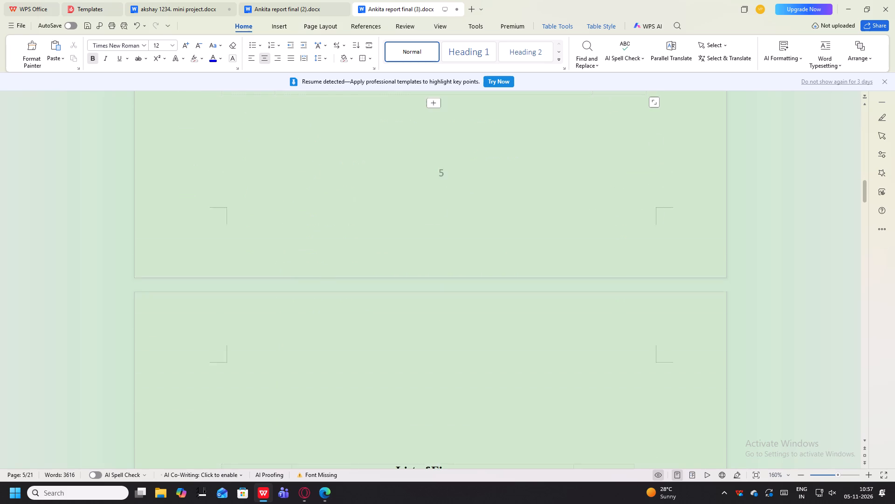
# Set the font size of all List of Figures table rows below the title row to 12.
pyautogui.scroll(-6, 345, 263)
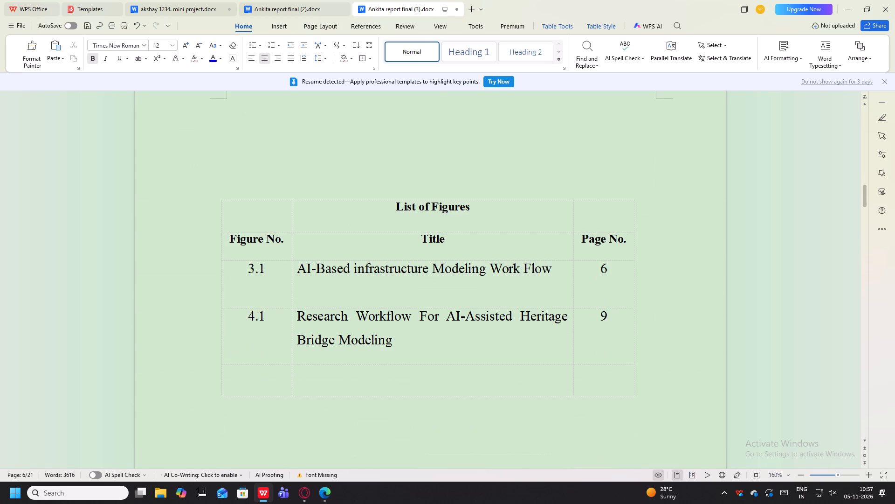
pyautogui.moveTo(393, 204); pyautogui.dragTo(396, 204)
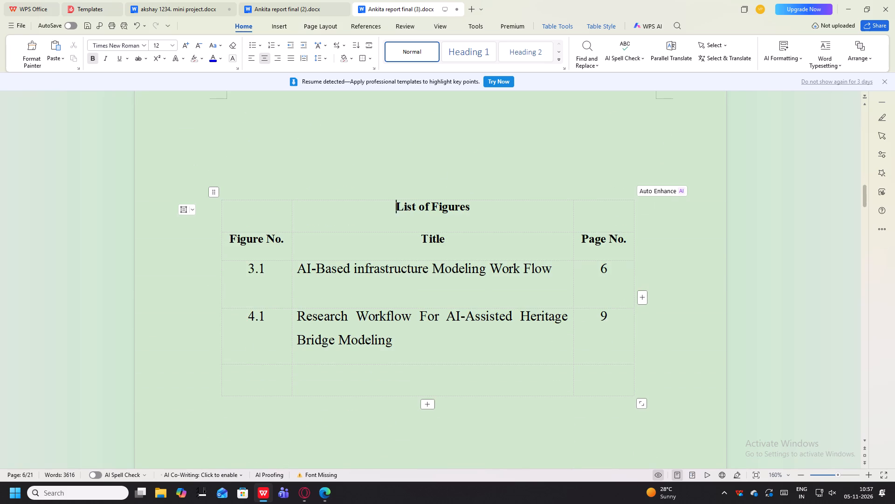
pyautogui.moveTo(396, 204); pyautogui.dragTo(499, 202)
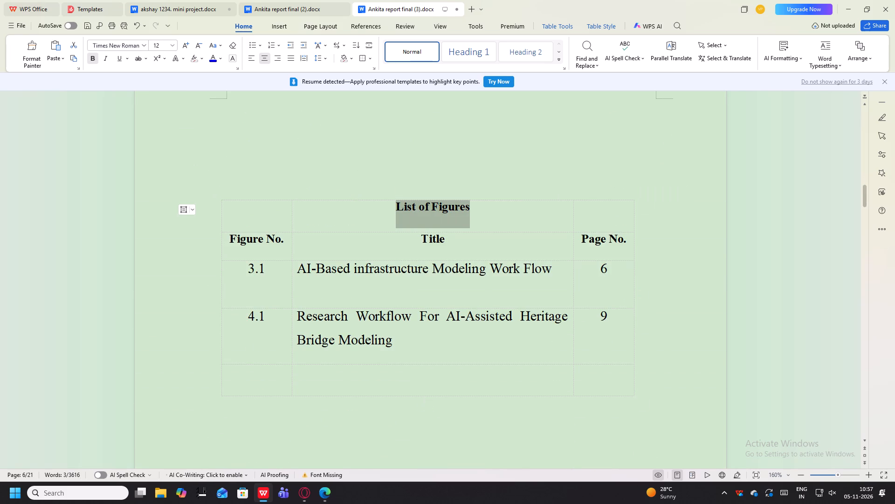
pyautogui.click(309, 248)
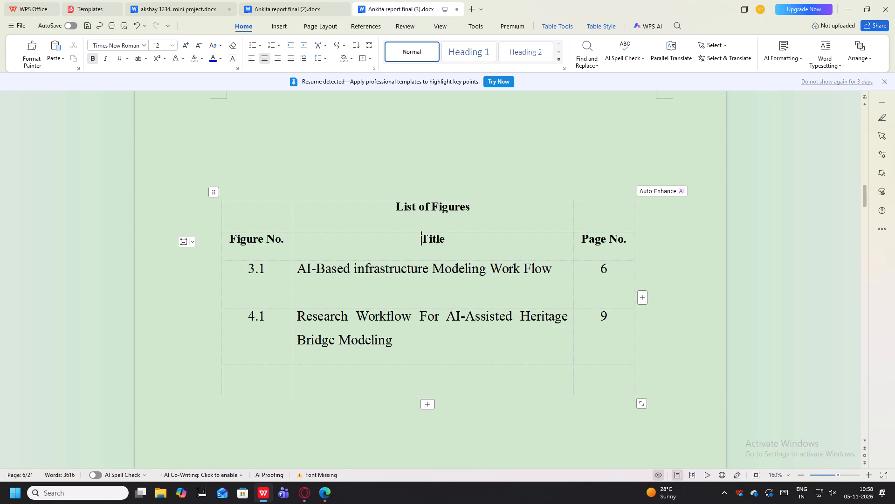
pyautogui.moveTo(225, 237); pyautogui.dragTo(642, 367)
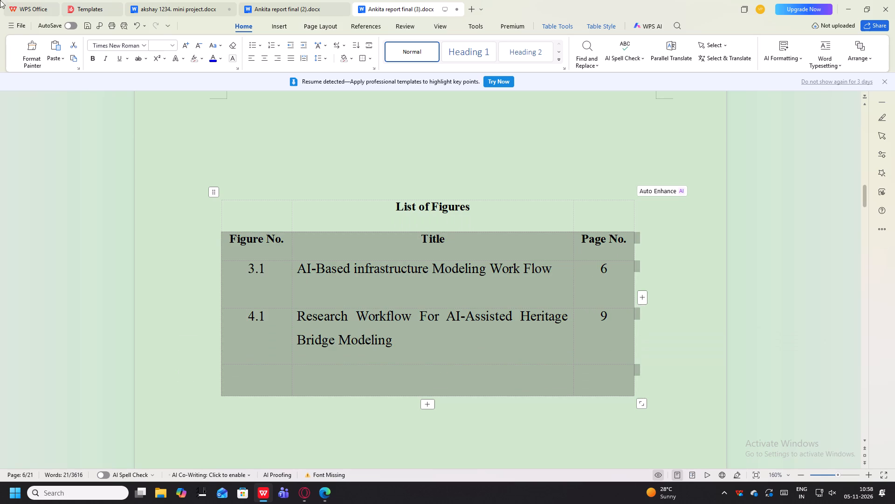
pyautogui.click(172, 47)
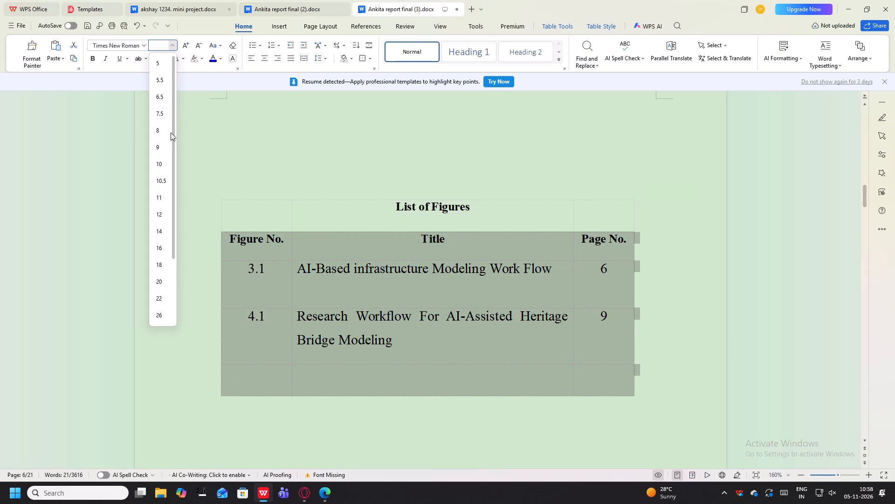
pyautogui.click(167, 214)
pyautogui.click(307, 180)
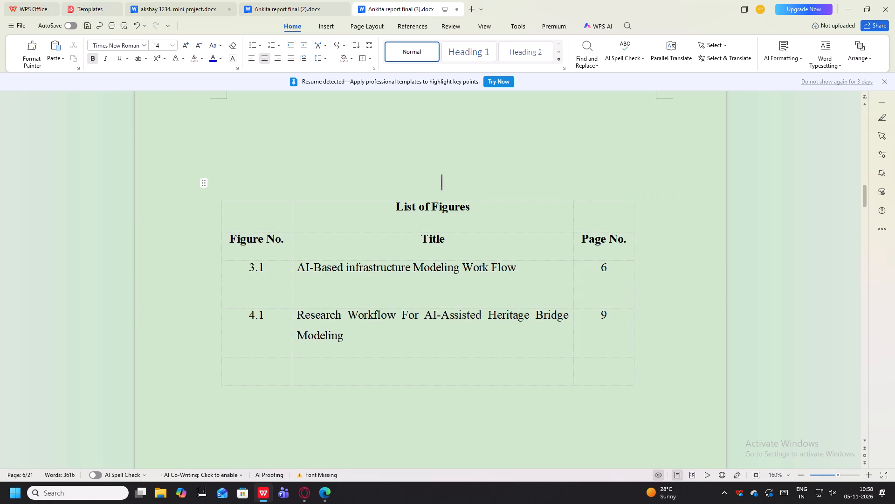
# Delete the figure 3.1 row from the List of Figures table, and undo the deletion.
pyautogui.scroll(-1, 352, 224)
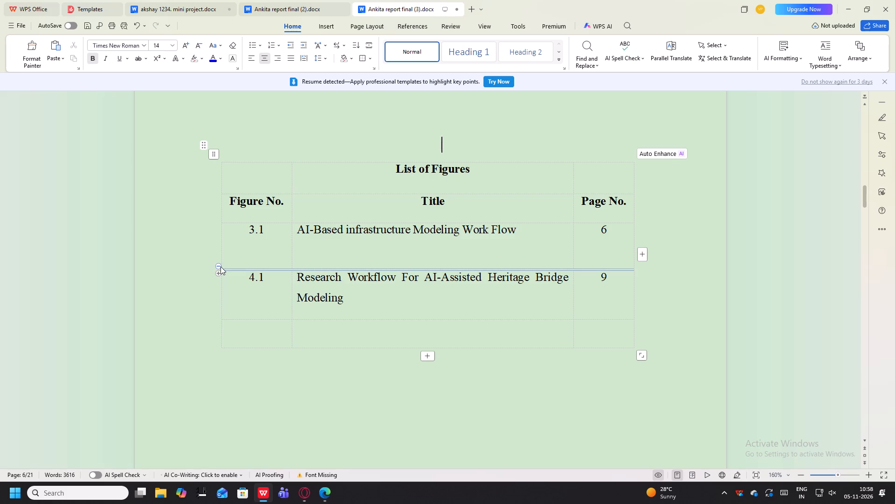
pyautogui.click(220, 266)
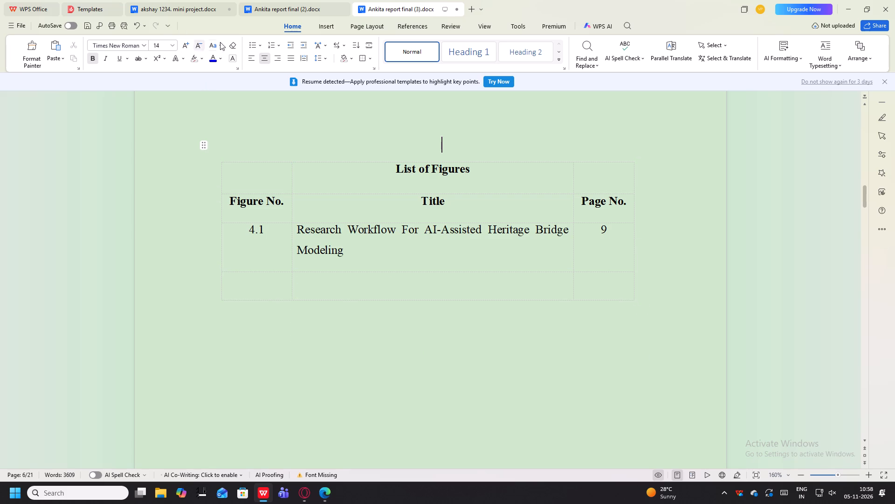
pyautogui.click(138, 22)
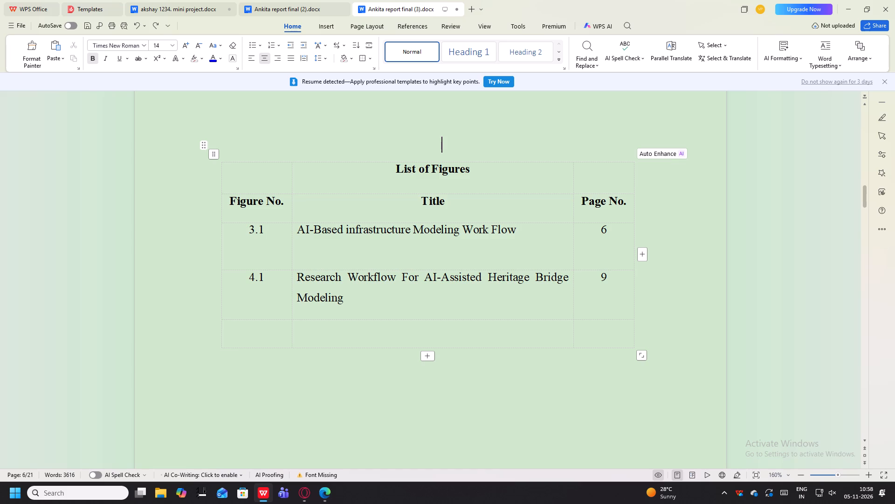
# Add figure number 4.1 on a new line below 3.1 within the same List of Figures cell.
pyautogui.click(265, 231)
pyautogui.press('Return')
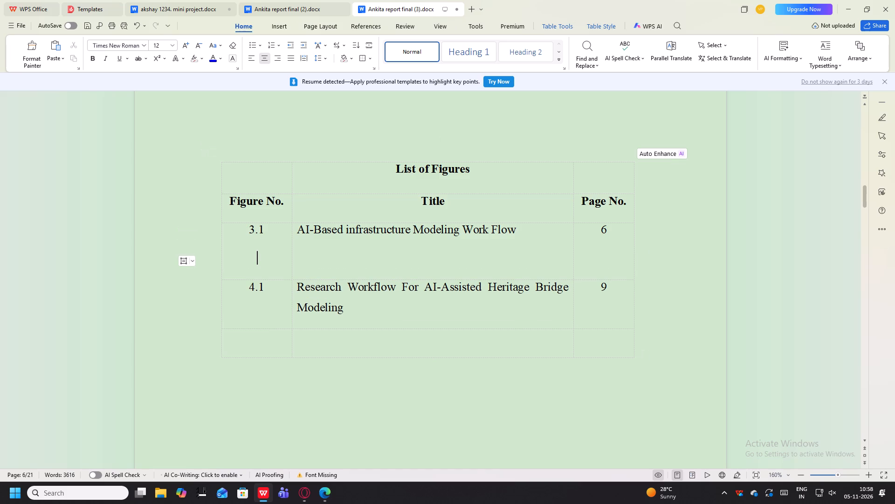
pyautogui.write('4,')
pyautogui.press('BackSpace')
pyautogui.write('.1')
# Below the figure 3.1 title, enter "Research Workflow For AI-Assisted Heritage Bridge" in the same cell, with "Modeling" on its own line.
pyautogui.click(521, 230)
pyautogui.press('Return')
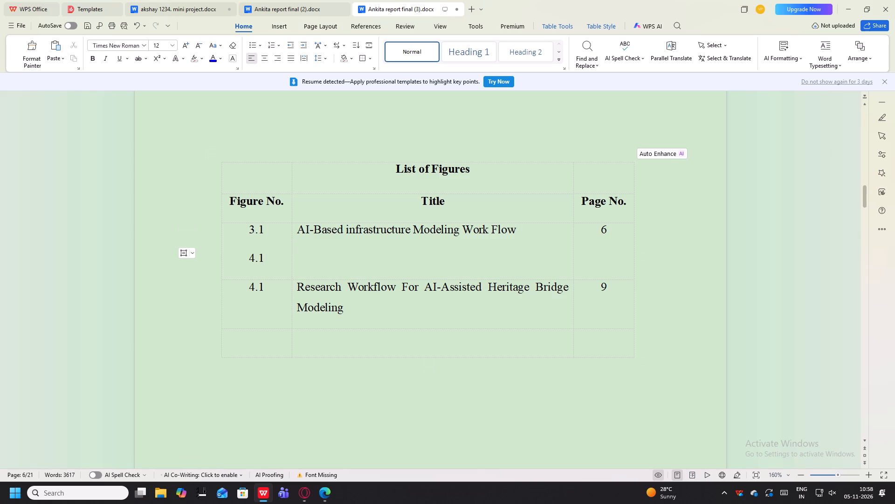
pyautogui.write('Rw')
pyautogui.press('Insert')
pyautogui.press('Insert')
pyautogui.press('BackSpace')
pyautogui.write('ese')
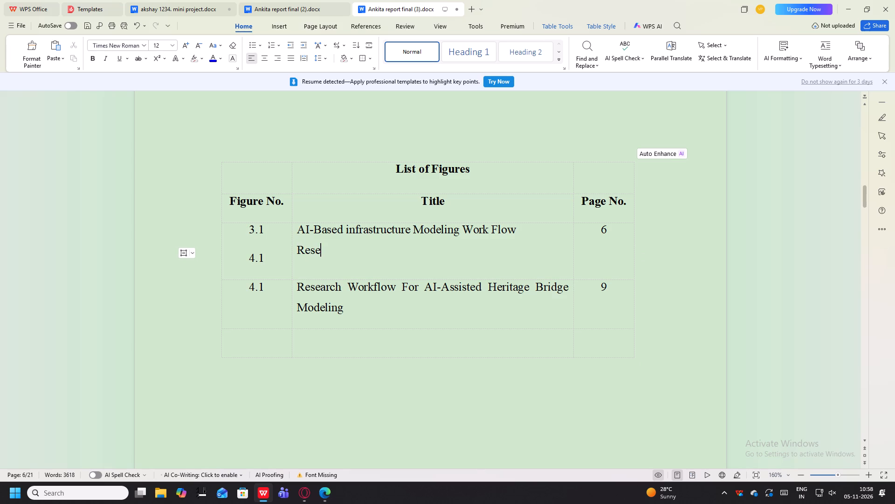
pyautogui.write('at')
pyautogui.press('BackSpace')
pyautogui.press('r')
pyautogui.write('ch')
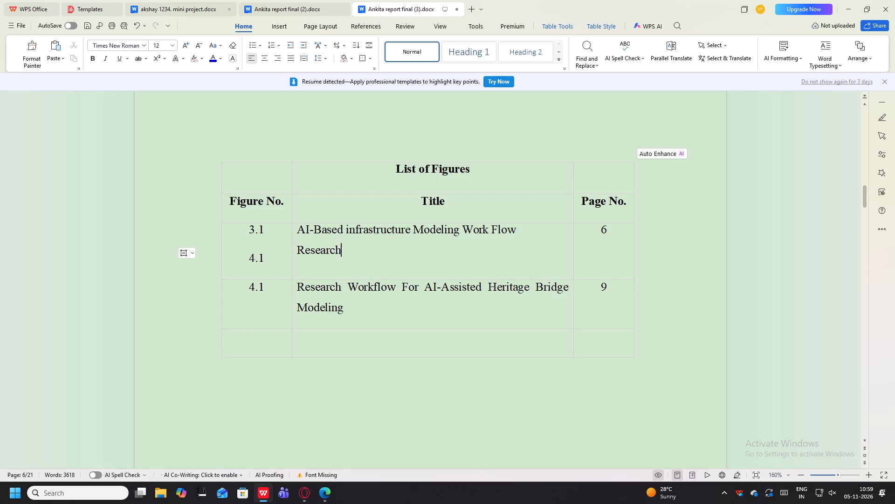
pyautogui.press('space')
pyautogui.write('Wor')
pyautogui.write('kflow')
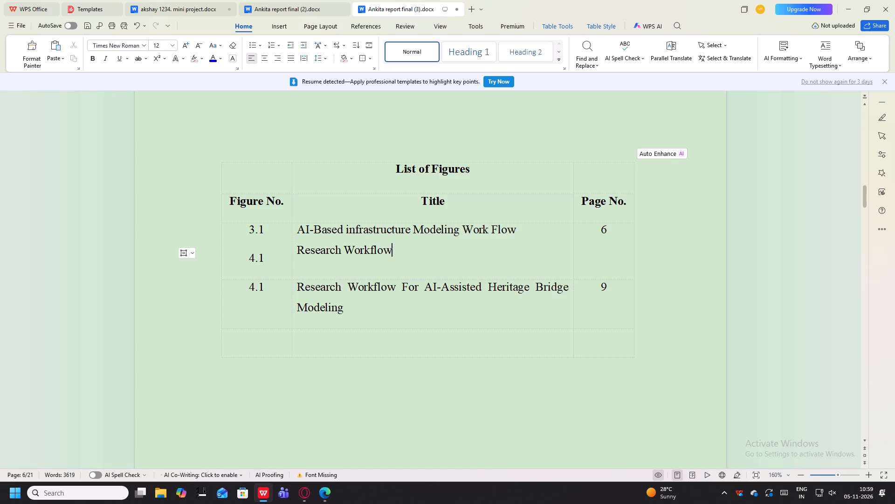
pyautogui.press('space')
pyautogui.write('For')
pyautogui.press('space')
pyautogui.write('AI')
pyautogui.press('-')
pyautogui.write('Ass')
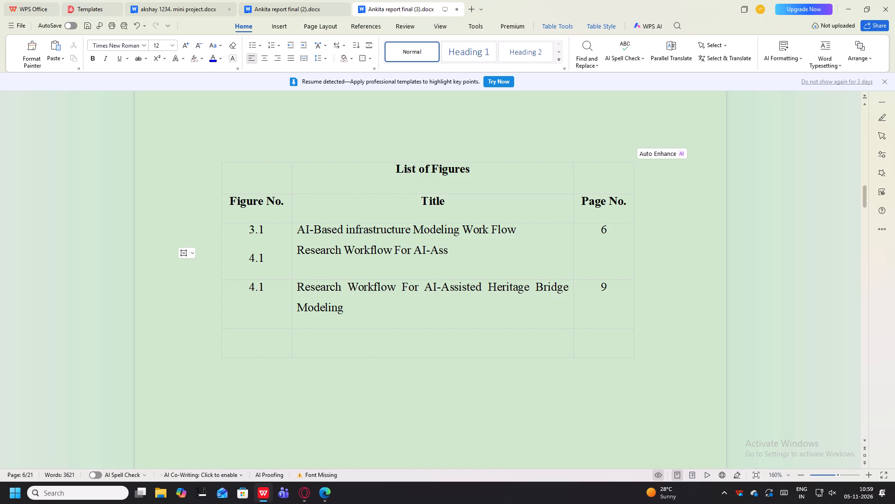
pyautogui.press('i')
pyautogui.write('st')
pyautogui.write('ed')
pyautogui.press('space')
pyautogui.write('Her')
pyautogui.write('itage')
pyautogui.press('space')
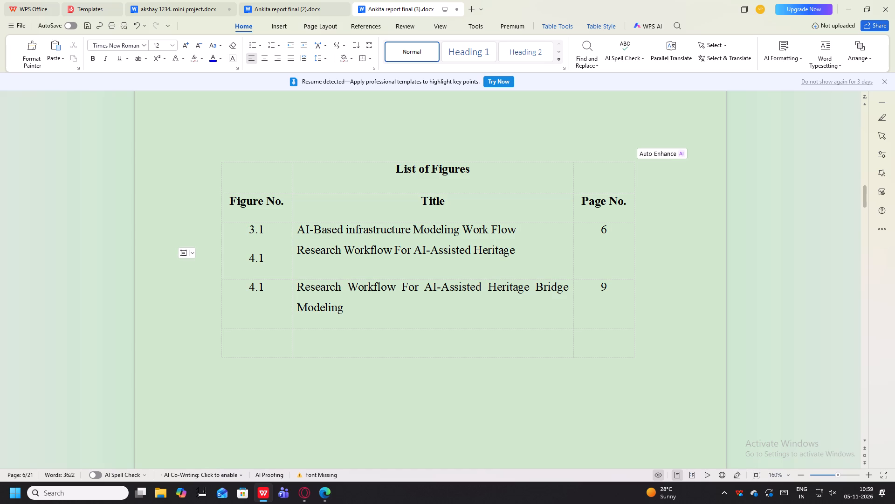
pyautogui.write('Bridge')
pyautogui.press('Return')
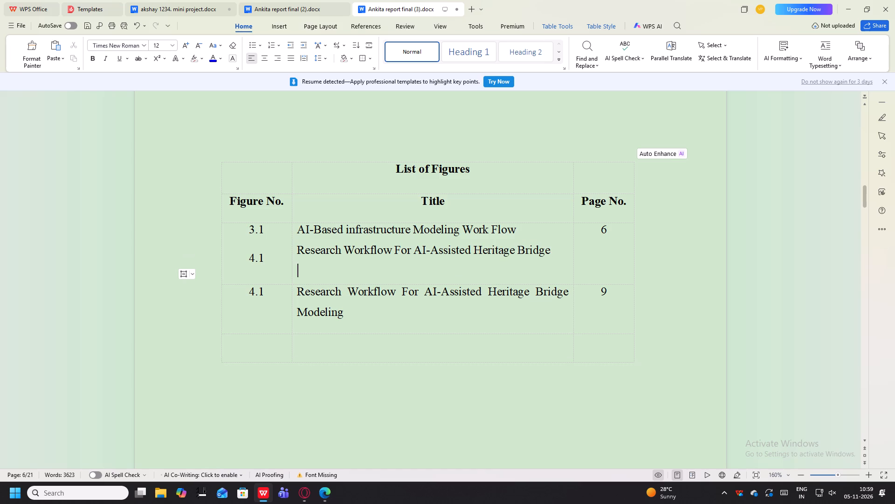
pyautogui.write('Mo')
pyautogui.write('deling')
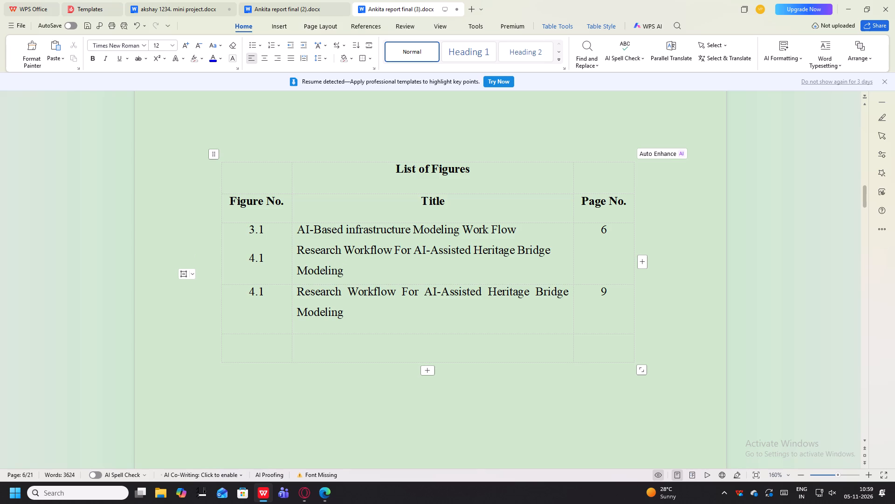
# Clear the duplicate title and figure number 4.1 from the separate row below in the List of Figures table.
pyautogui.click(351, 313)
pyautogui.press('BackSpace')
pyautogui.press('BackSpace')
pyautogui.press('BackSpace')
pyautogui.press('BackSpace')
pyautogui.press('BackSpace')
pyautogui.press('BackSpace')
pyautogui.press('BackSpace')
pyautogui.press('BackSpace')
pyautogui.press('BackSpace')
pyautogui.press('BackSpace')
pyautogui.press('BackSpace')
pyautogui.press('BackSpace')
pyautogui.press('BackSpace')
pyautogui.press('BackSpace')
pyautogui.press('BackSpace')
pyautogui.press('BackSpace')
pyautogui.press('BackSpace')
pyautogui.press('BackSpace')
pyautogui.press('BackSpace')
pyautogui.press('BackSpace')
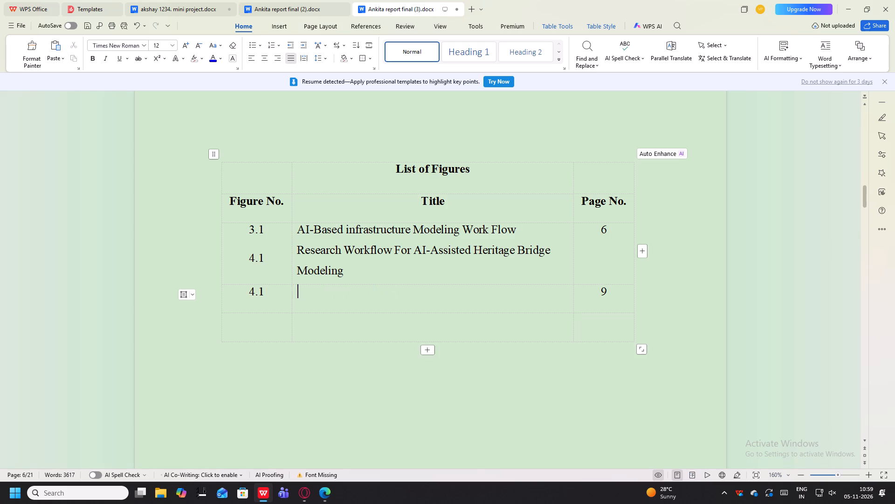
pyautogui.click(268, 293)
pyautogui.press('BackSpace')
pyautogui.press('BackSpace')
pyautogui.press('BackSpace')
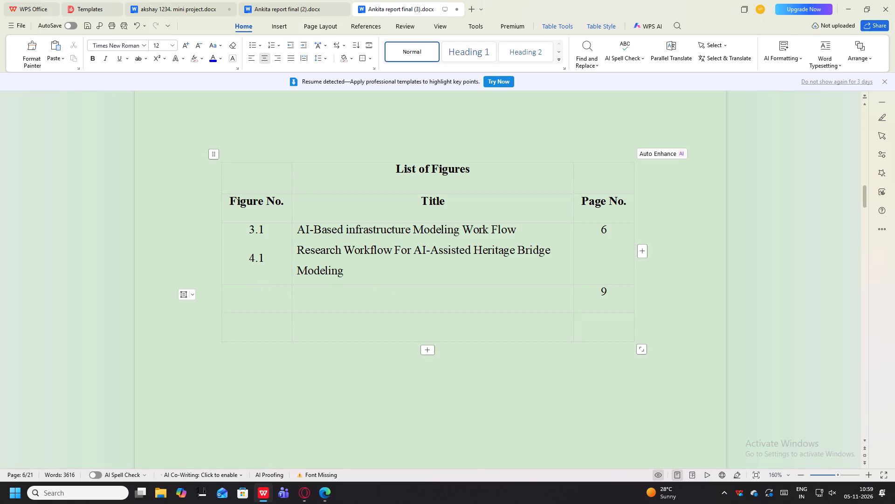
# Enter page number 9 on a new line below page number 6 in the same List of Figures cell.
pyautogui.click(608, 231)
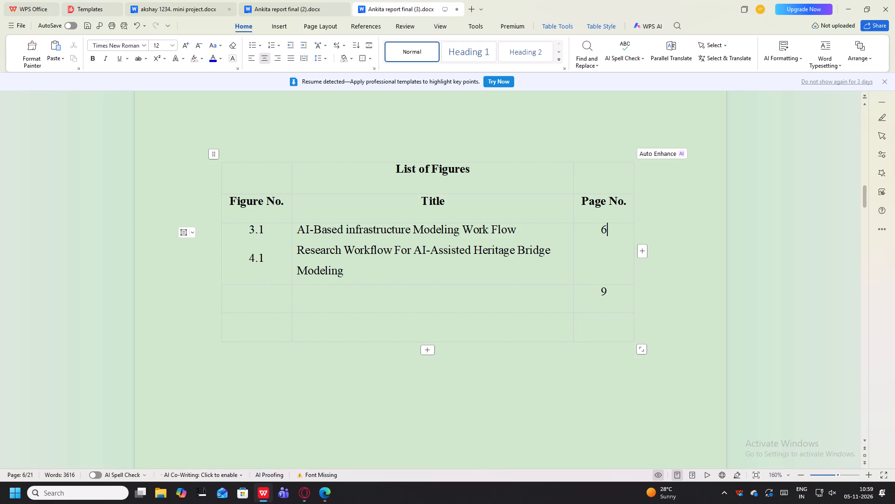
pyautogui.press('Return')
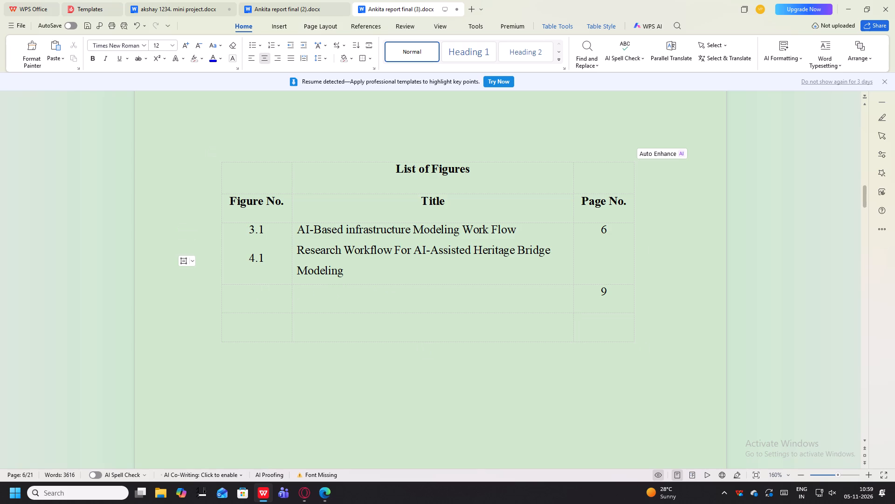
pyautogui.press('9')
# Delete the duplicate page number 9 from the emptied row of the List of Figures table.
pyautogui.click(618, 294)
pyautogui.press('BackSpace')
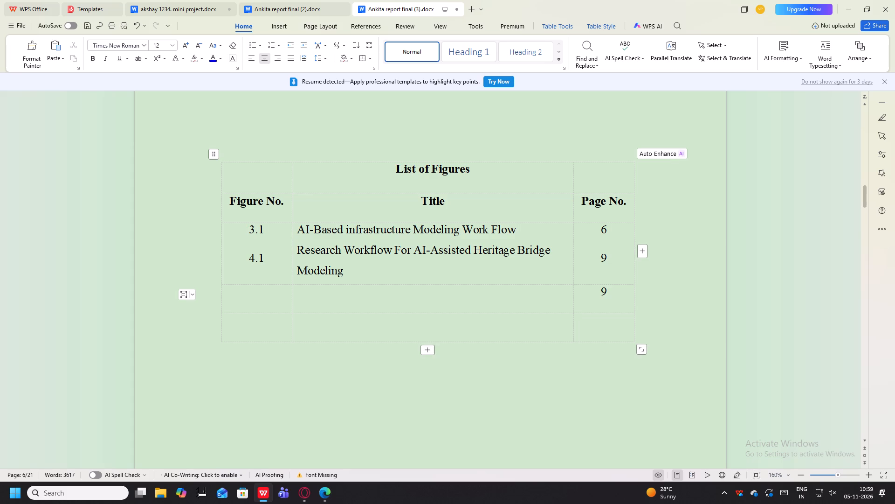
# Set the font size to 12 for the title, header and figure entry rows of the List of Figures table.
pyautogui.scroll(-2, 530, 296)
pyautogui.scroll(4, 498, 284)
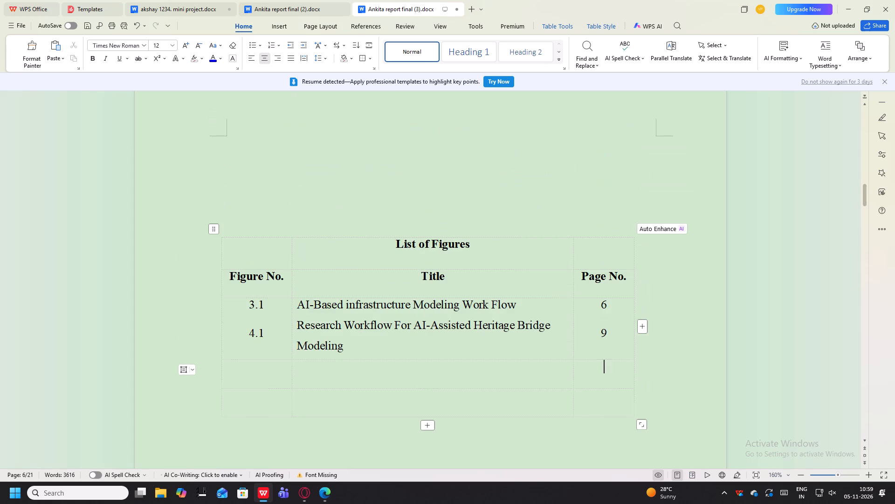
pyautogui.moveTo(217, 231); pyautogui.dragTo(460, 305)
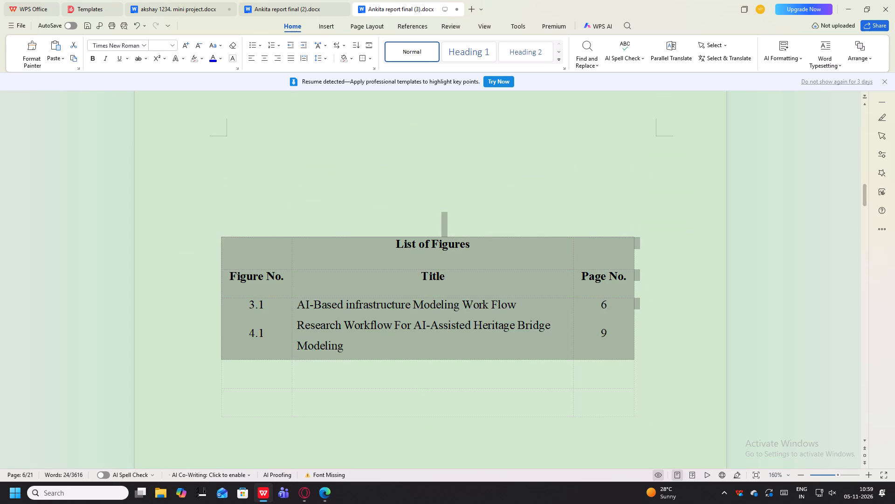
pyautogui.moveTo(460, 305); pyautogui.dragTo(500, 316)
pyautogui.click(172, 45)
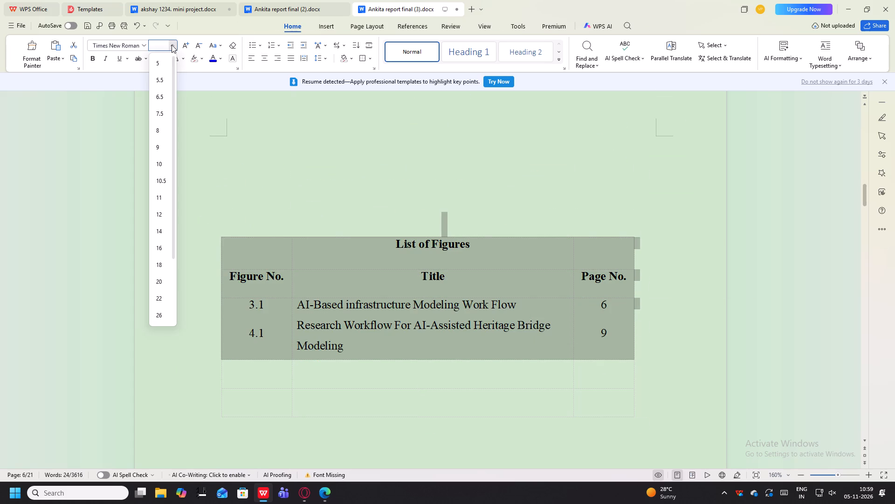
pyautogui.click(163, 211)
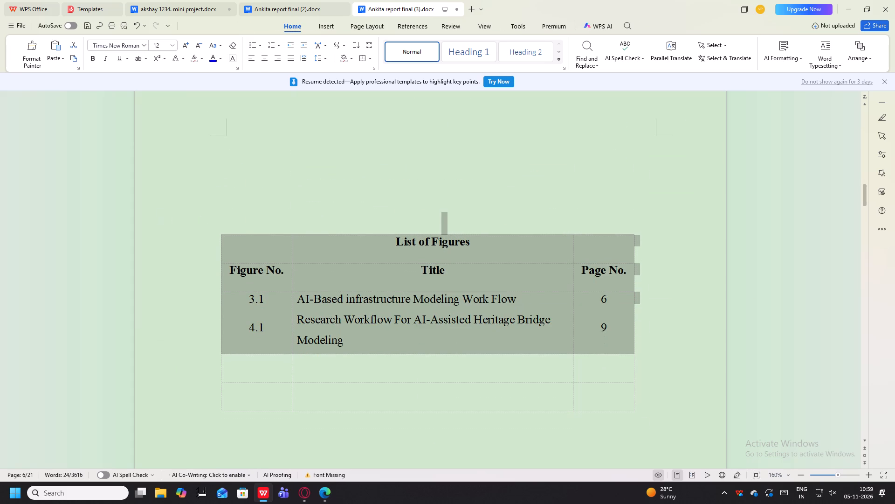
pyautogui.click(249, 194)
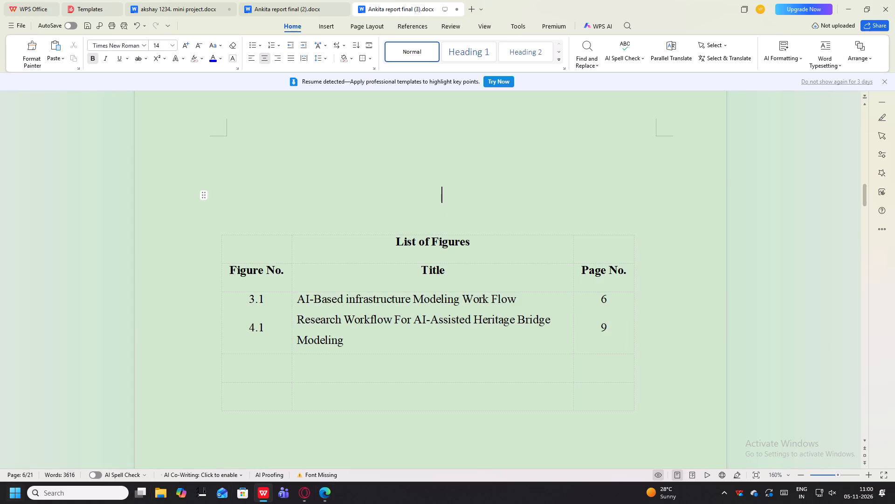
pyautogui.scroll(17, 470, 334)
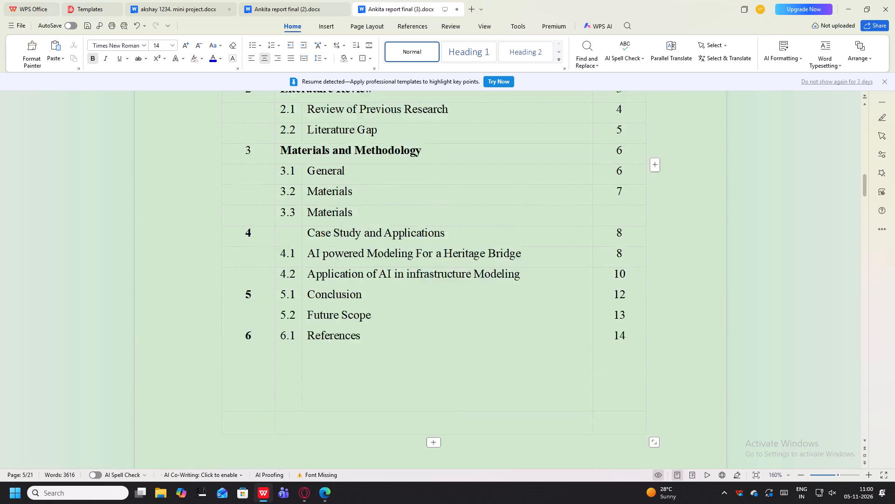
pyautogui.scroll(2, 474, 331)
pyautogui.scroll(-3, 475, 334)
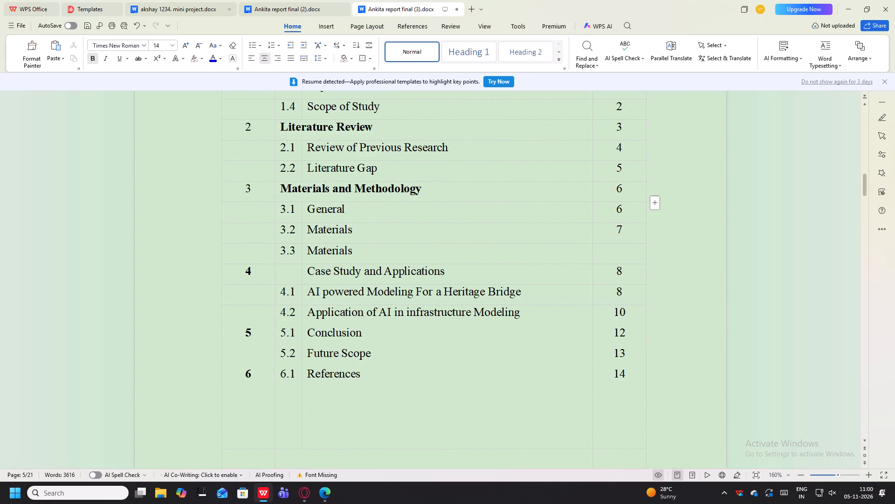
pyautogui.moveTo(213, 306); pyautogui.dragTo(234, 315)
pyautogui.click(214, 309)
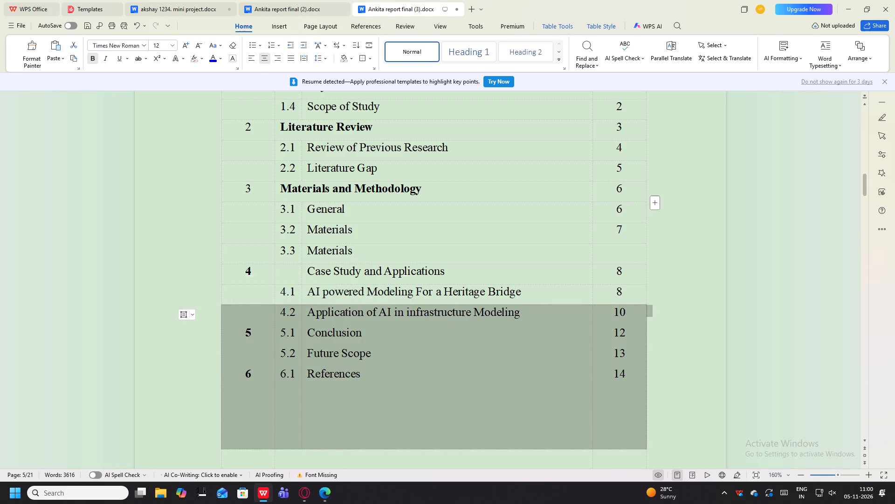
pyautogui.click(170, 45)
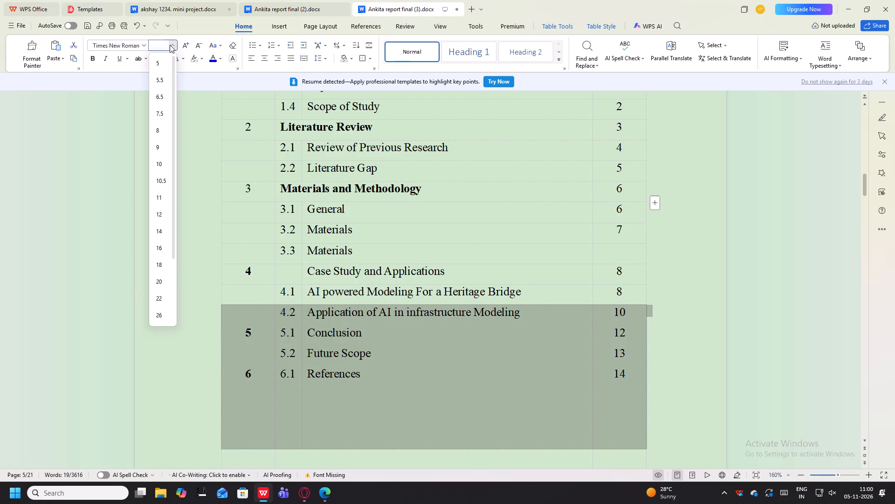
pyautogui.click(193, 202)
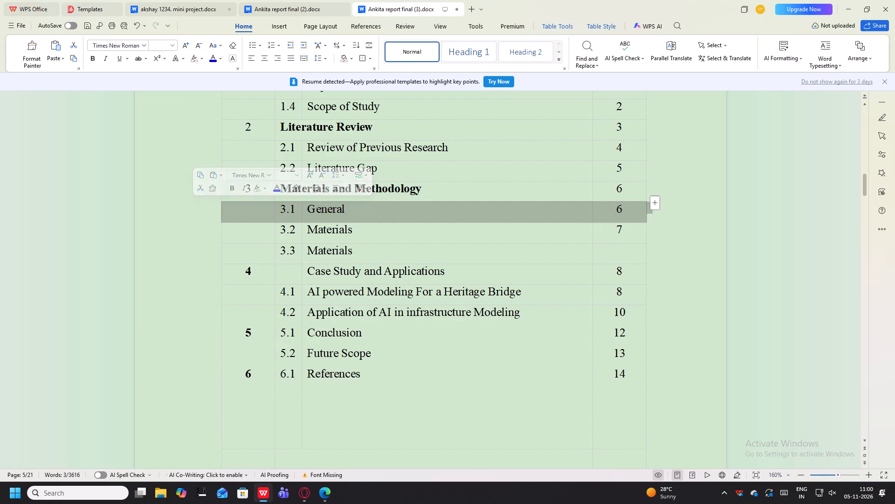
# Look over the List of Table page and check the text formatting of the first paragraph under 1.1 General.
pyautogui.scroll(5, 202, 264)
pyautogui.scroll(-14, 204, 257)
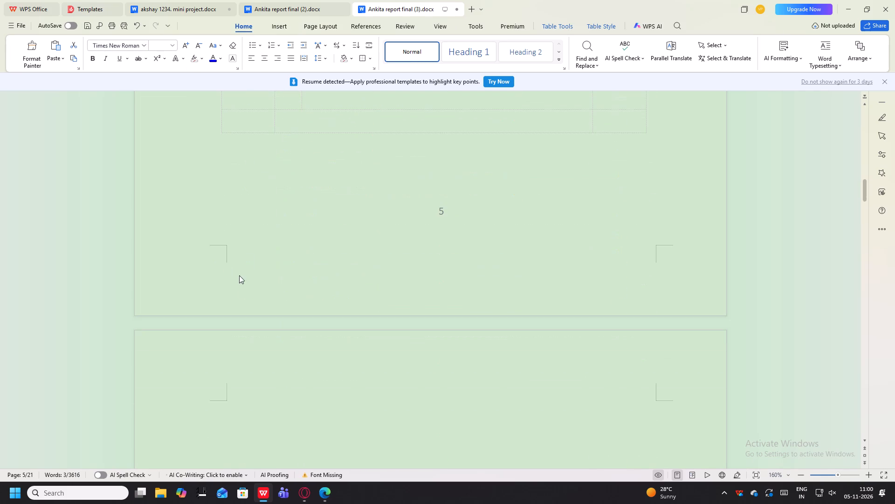
pyautogui.scroll(-6, 308, 345)
pyautogui.scroll(-10, 329, 289)
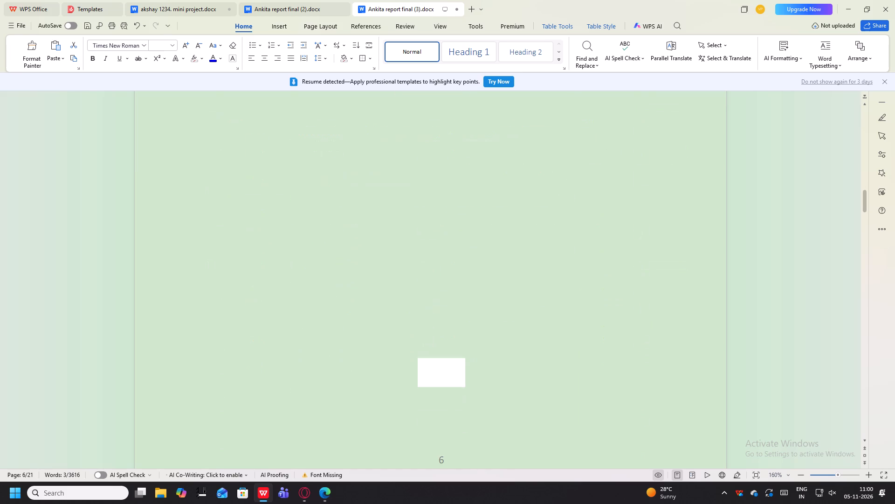
pyautogui.scroll(-12, 329, 289)
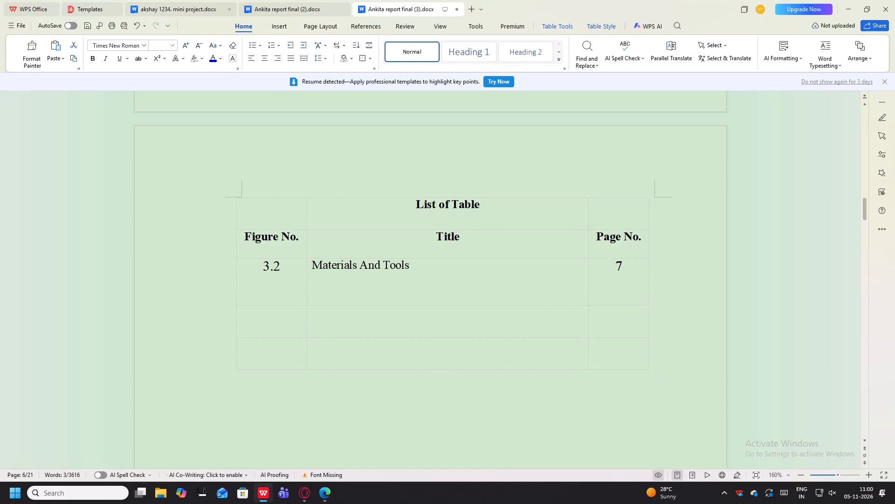
pyautogui.scroll(3, 295, 224)
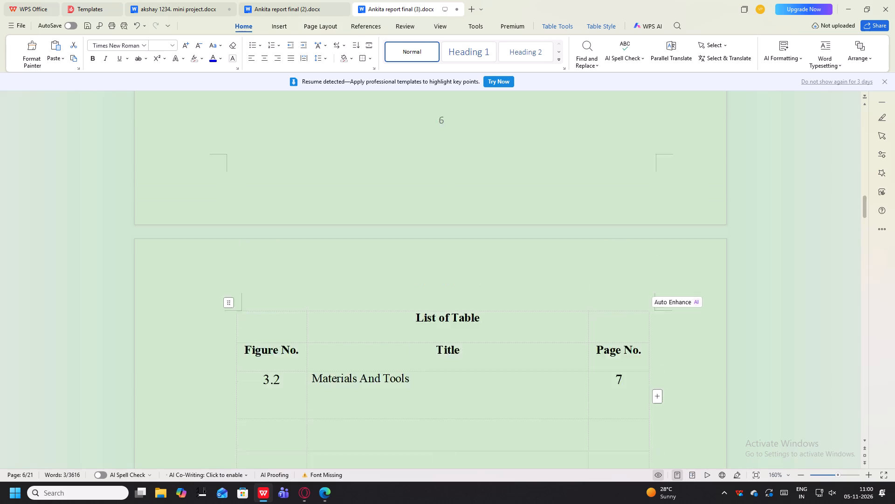
pyautogui.scroll(6, 295, 224)
pyautogui.scroll(-20, 296, 222)
pyautogui.scroll(-3, 296, 222)
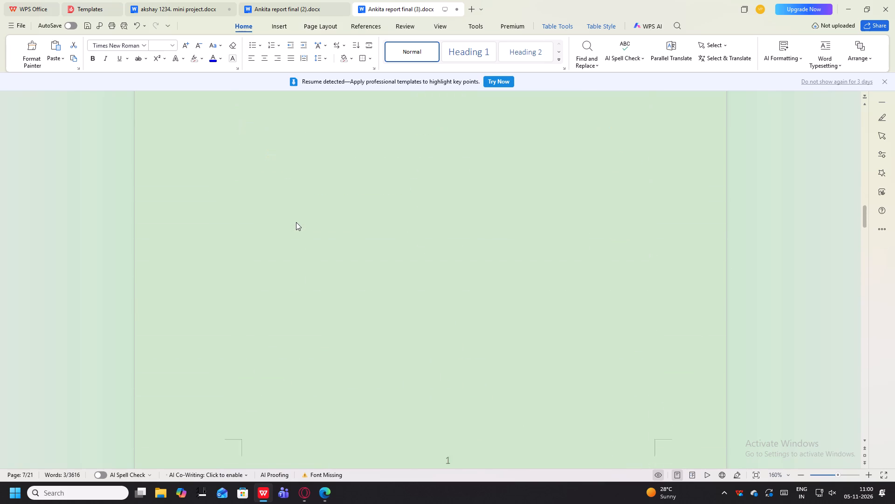
pyautogui.scroll(-12, 296, 222)
pyautogui.moveTo(225, 142); pyautogui.dragTo(248, 158)
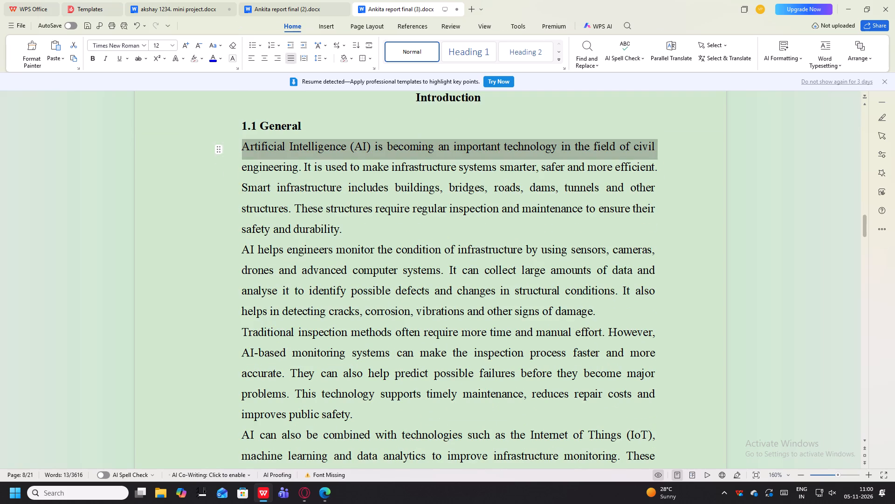
pyautogui.moveTo(248, 158); pyautogui.dragTo(268, 189)
pyautogui.click(196, 144)
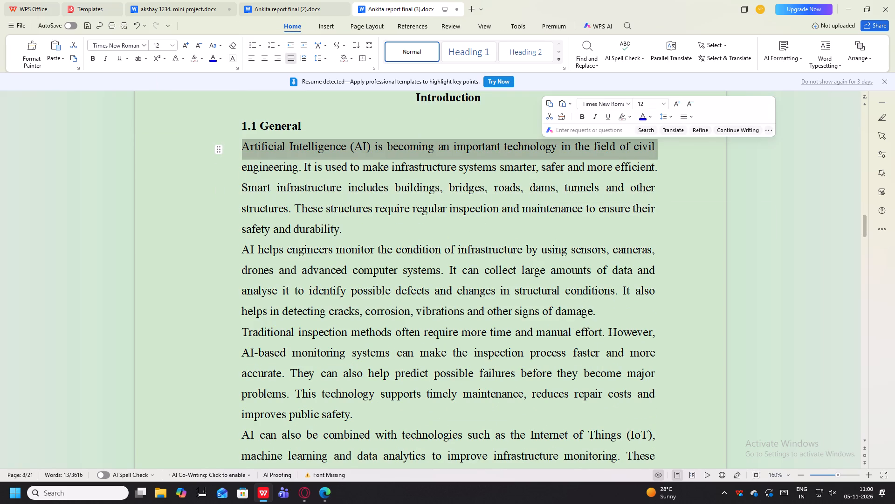
# Set the font size to 12 for the title, header and 3.2 rows of the List of Table table.
pyautogui.scroll(20, 195, 167)
pyautogui.scroll(6, 195, 167)
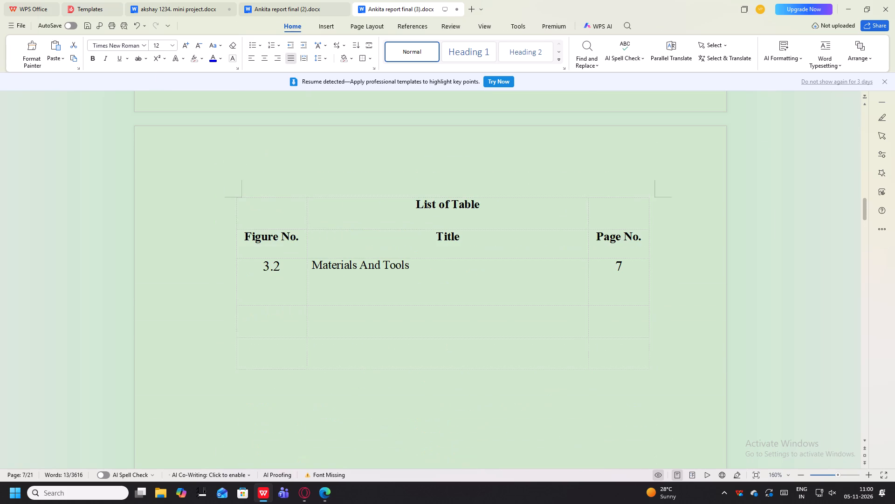
pyautogui.scroll(1, 288, 181)
pyautogui.moveTo(205, 228); pyautogui.dragTo(327, 334)
pyautogui.click(174, 48)
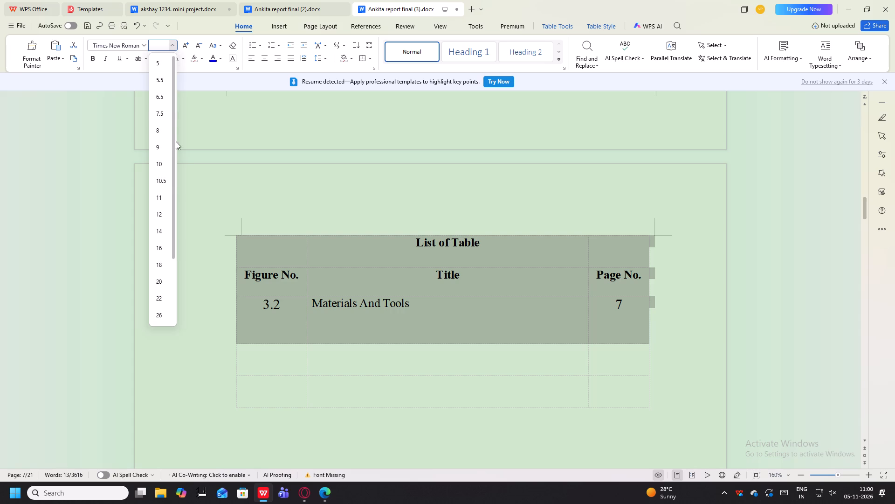
pyautogui.click(159, 212)
pyautogui.click(194, 316)
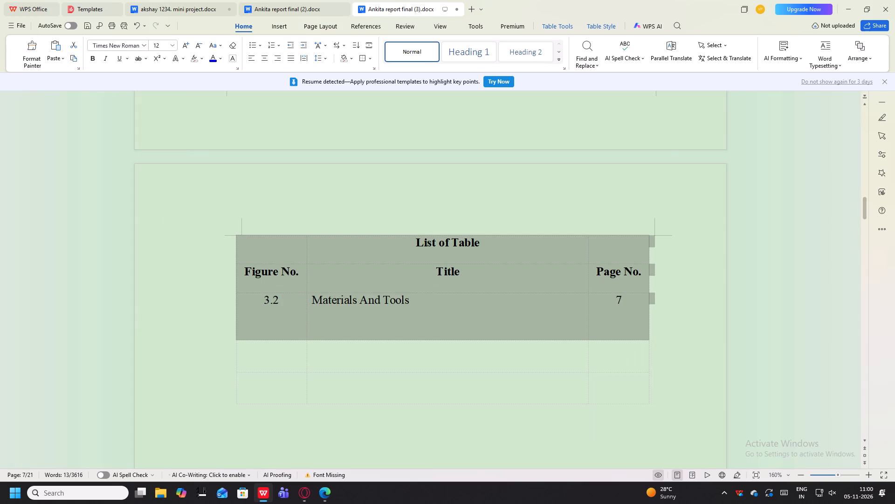
# Recheck the font size of the filled List of Figures rows and compare them with the List of Table page.
pyautogui.scroll(19, 263, 229)
pyautogui.moveTo(207, 203); pyautogui.dragTo(271, 309)
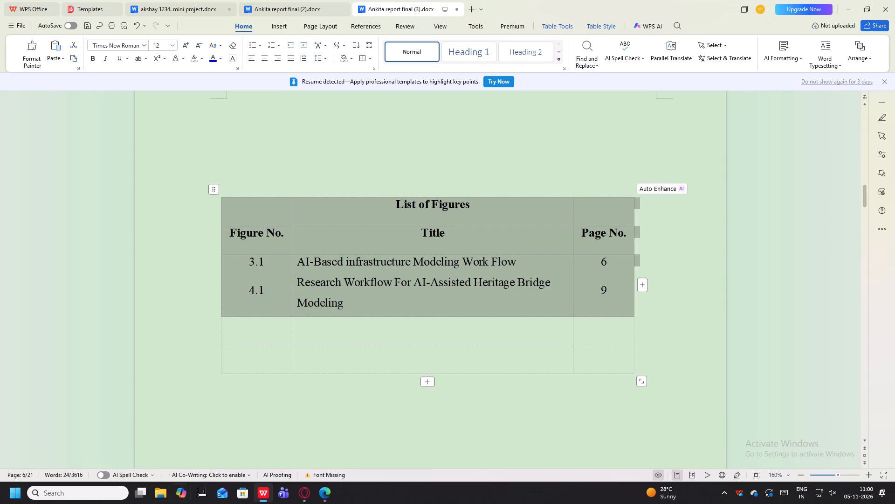
pyautogui.click(418, 128)
pyautogui.scroll(-5, 420, 170)
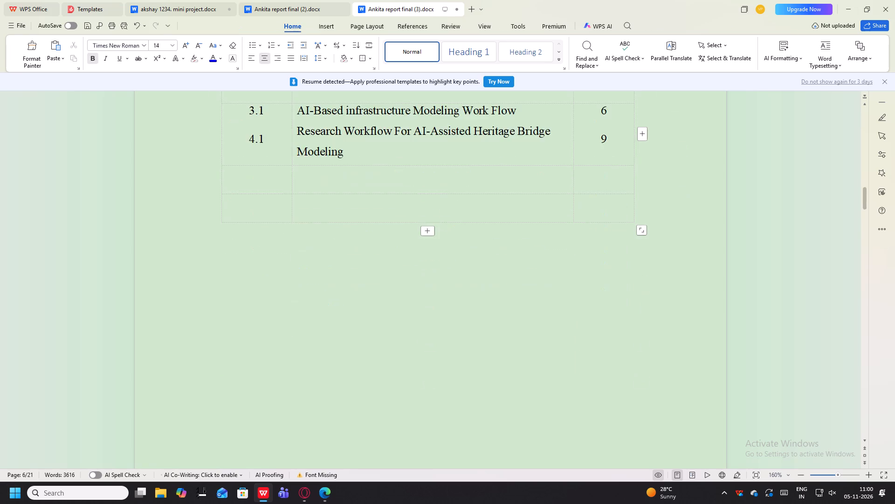
pyautogui.scroll(-20, 427, 198)
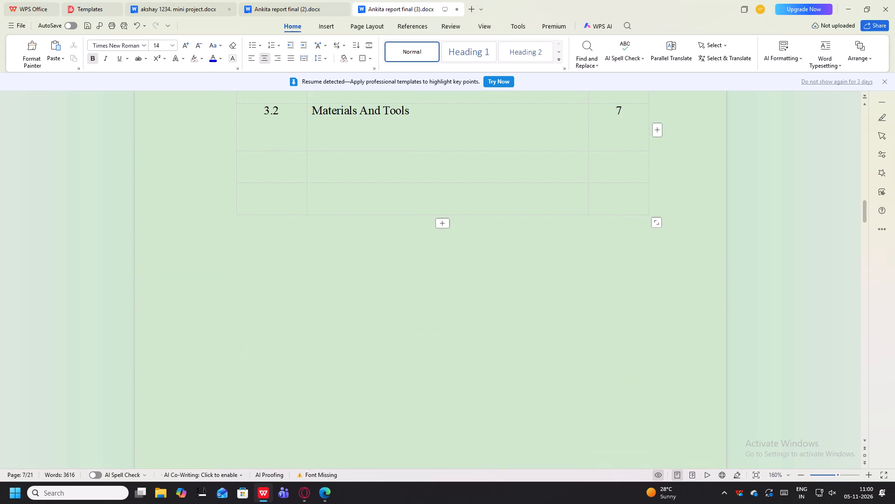
pyautogui.scroll(4, 413, 204)
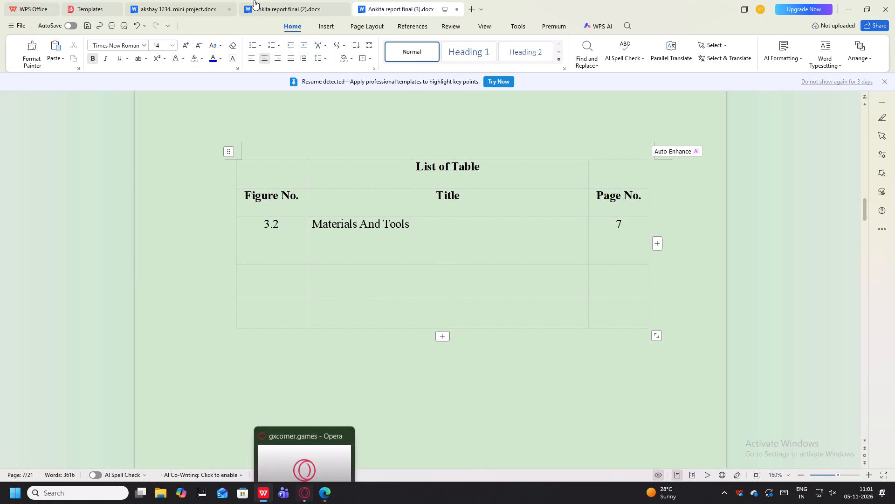
# Delete the "Chapter 2" heading line above "Literature Review", including the empty line it leaves.
pyautogui.scroll(-16, 443, 194)
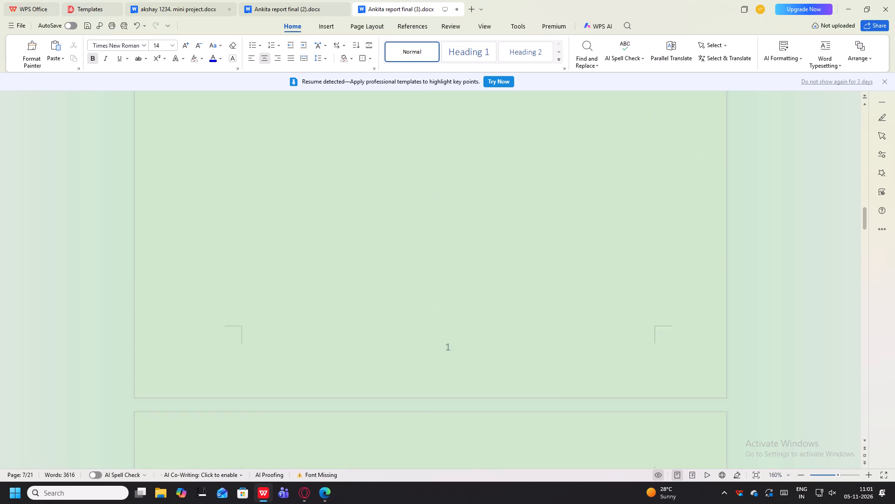
pyautogui.scroll(-19, 446, 193)
pyautogui.scroll(-5, 446, 193)
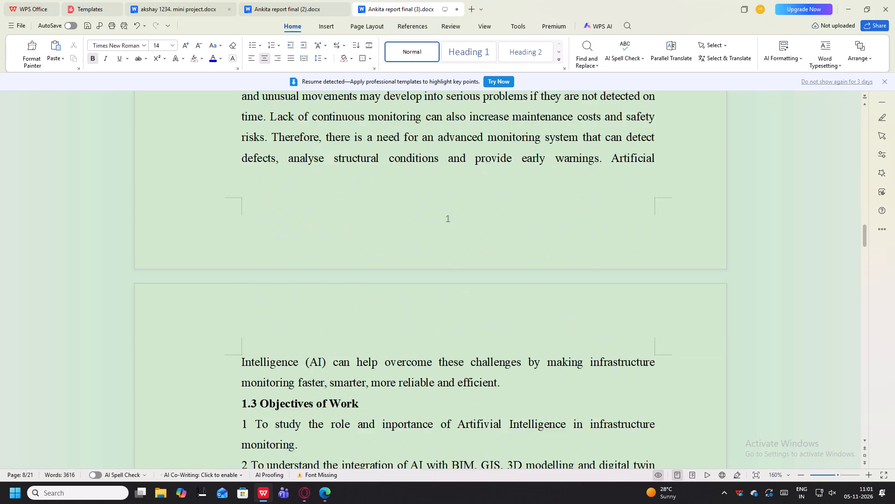
pyautogui.scroll(-19, 446, 193)
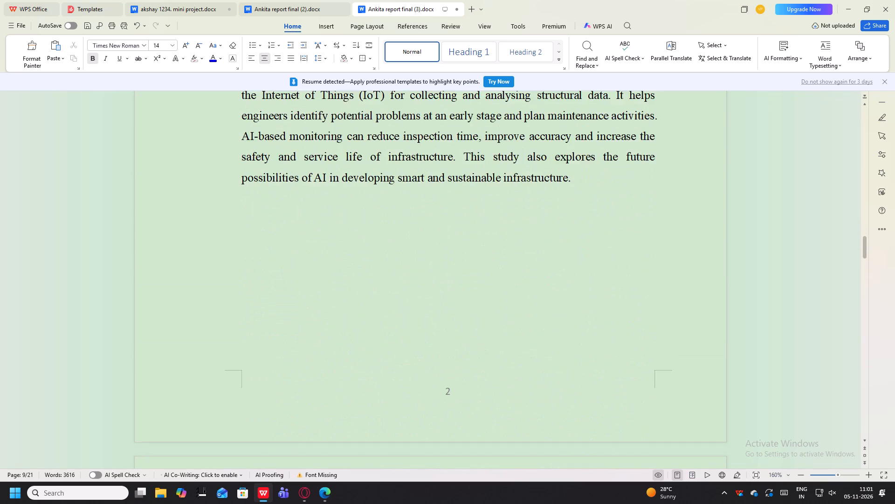
pyautogui.scroll(-4, 445, 202)
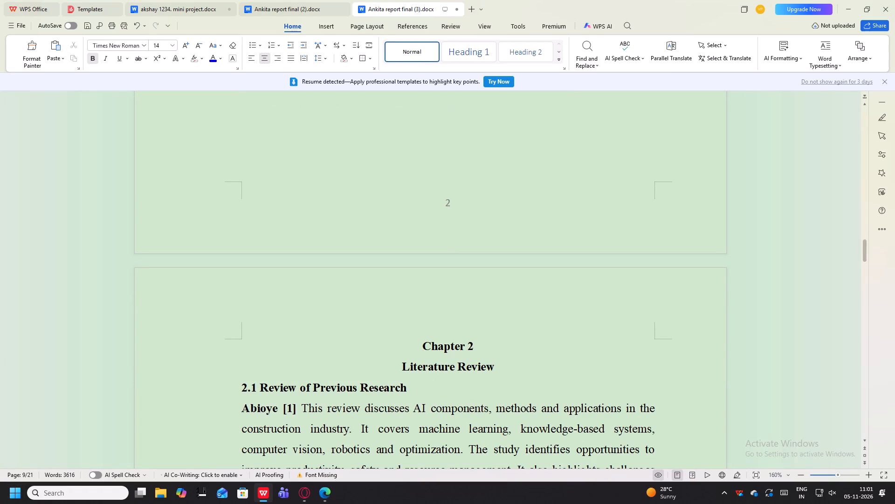
pyautogui.click(474, 344)
pyautogui.press('Return')
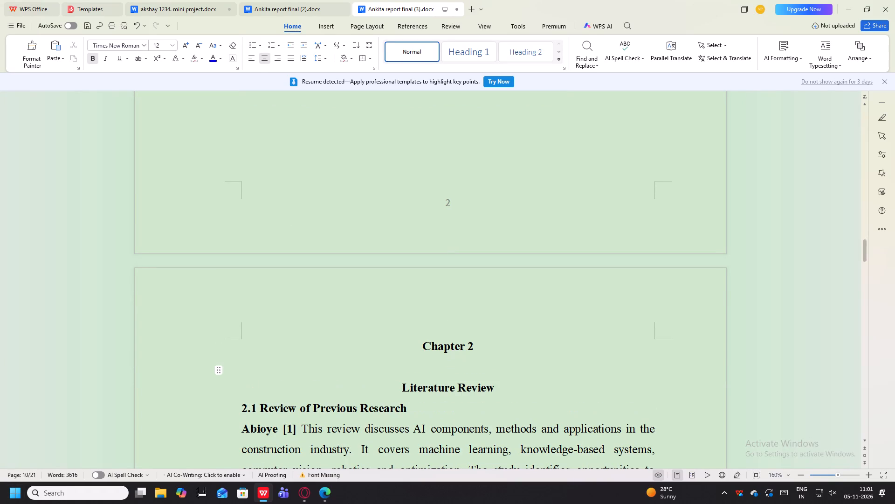
pyautogui.press('BackSpace')
pyautogui.press('BackSpace')
pyautogui.press('BackSpace')
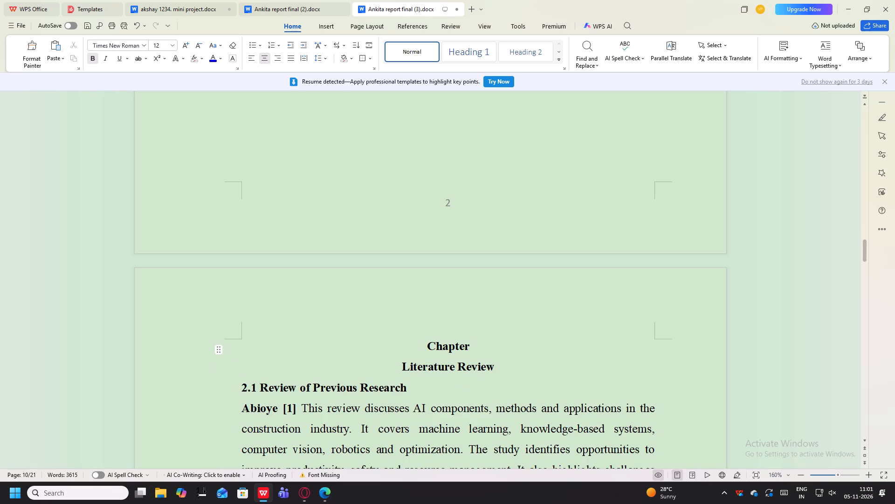
pyautogui.press('BackSpace')
pyautogui.press('BackSpace')
pyautogui.press('BackSpace')
pyautogui.press('BackSpace')
pyautogui.press('BackSpace')
pyautogui.press('BackSpace')
pyautogui.press('BackSpace')
pyautogui.press('BackSpace')
pyautogui.click(400, 364)
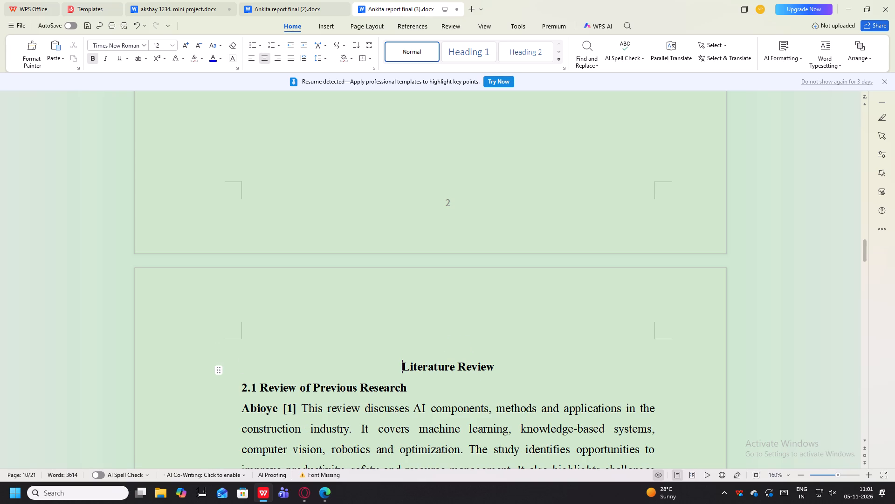
pyautogui.press('BackSpace')
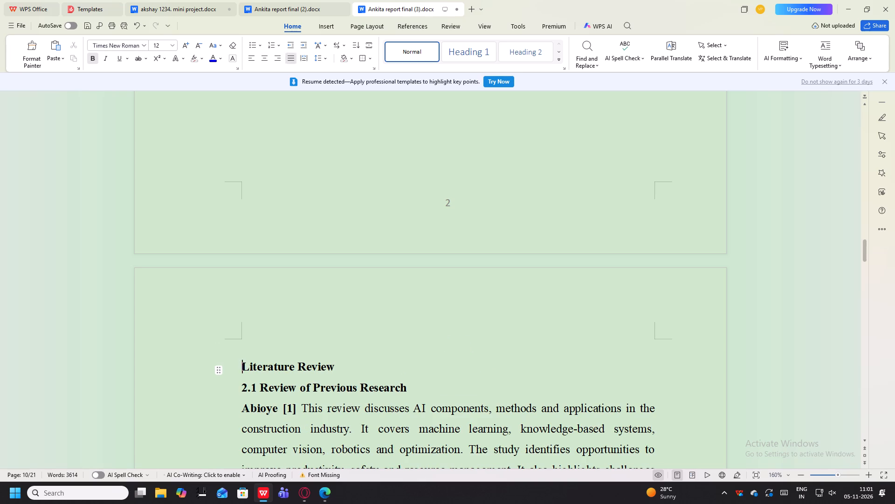
# Insert a separate "Chapter2" heading line above "Literature Review".
pyautogui.hotkey('shift', 'c')
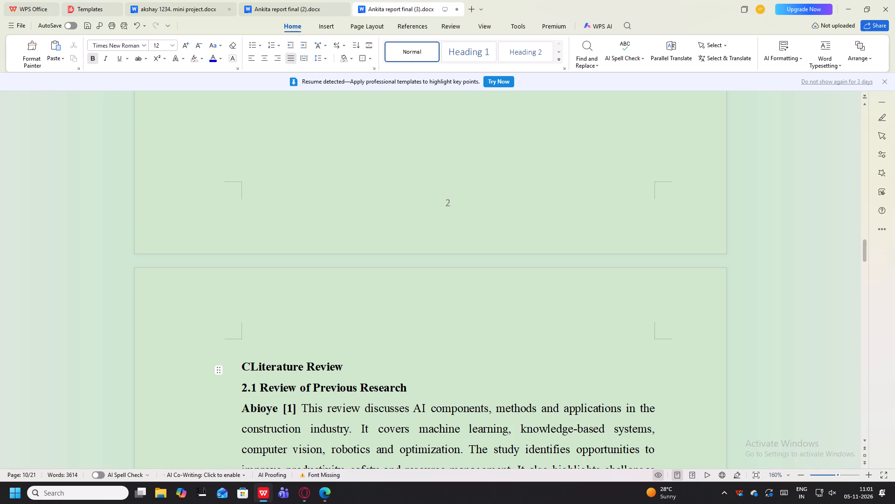
pyautogui.hotkey('shift', 'h')
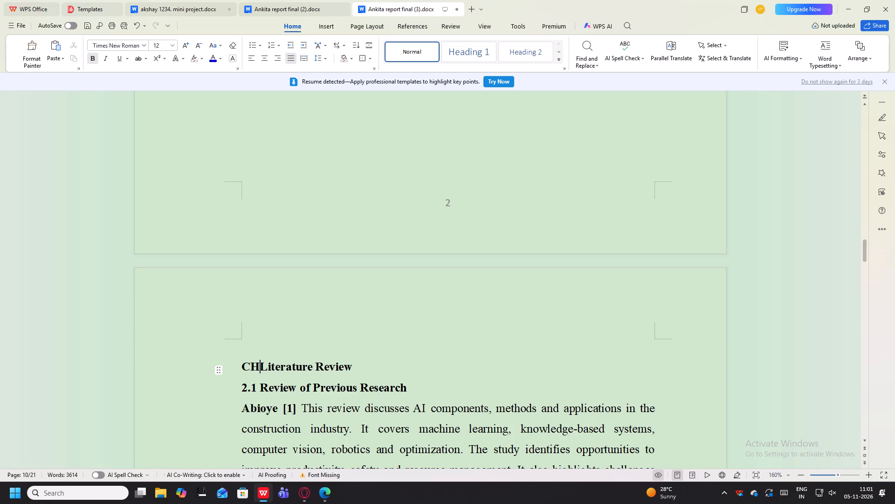
pyautogui.press('BackSpace')
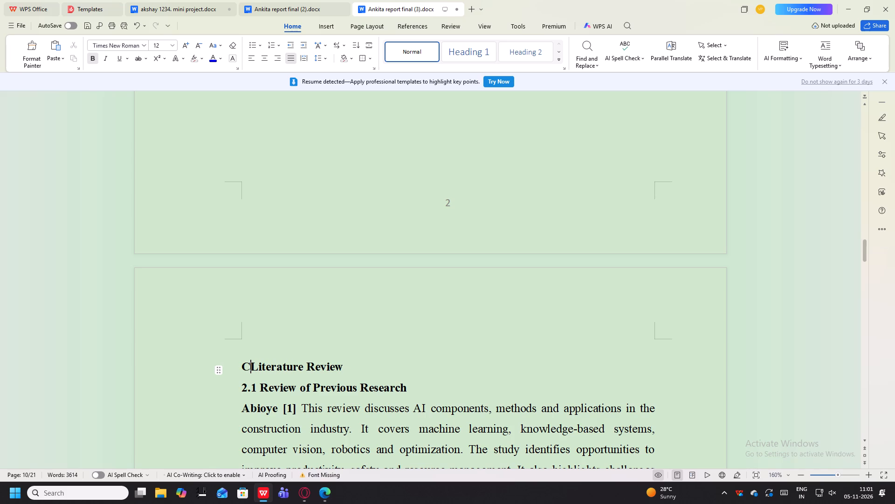
pyautogui.write('ha')
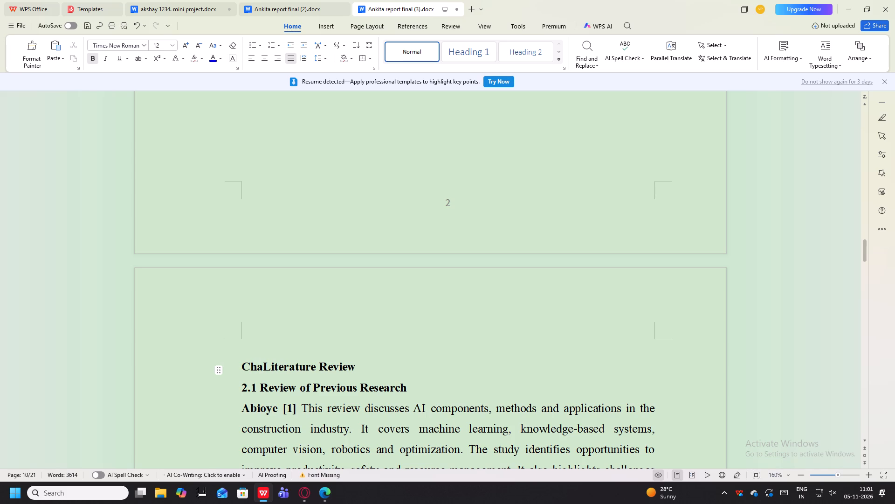
pyautogui.write('pter')
pyautogui.press('2')
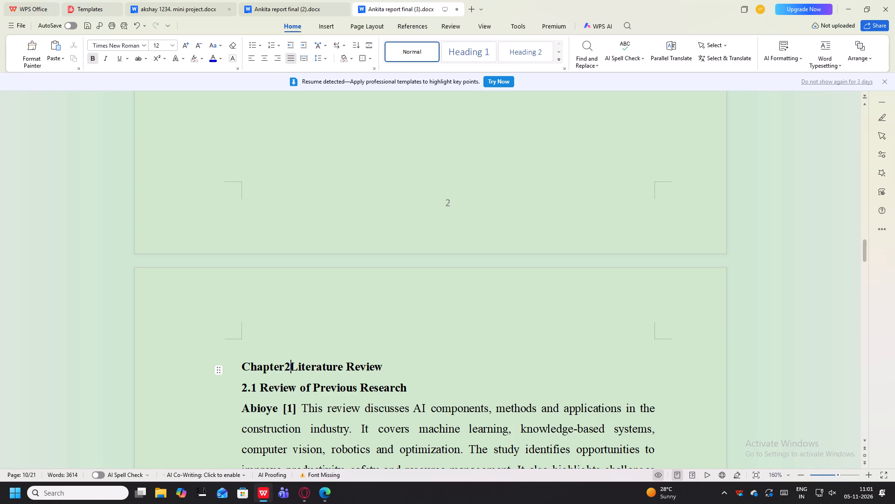
pyautogui.press('Return')
# Center the "Chapter2" and "Literature Review" heading lines.
pyautogui.scroll(-3, 386, 342)
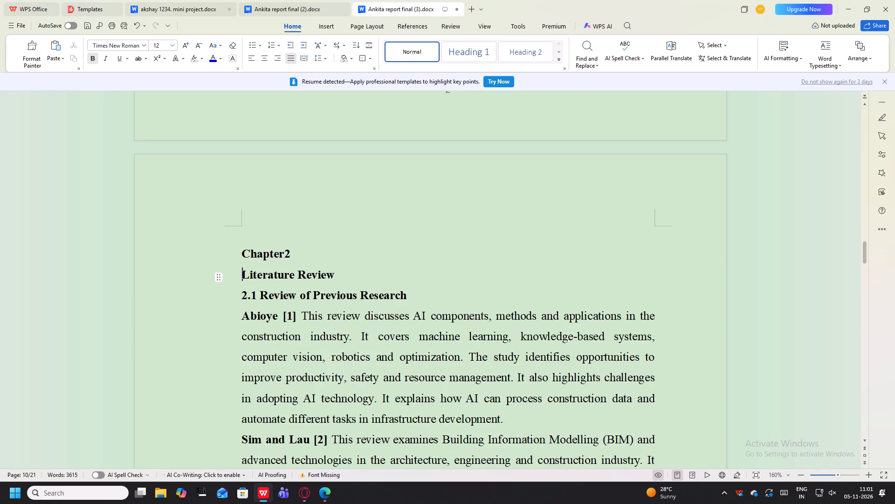
pyautogui.moveTo(237, 254); pyautogui.dragTo(333, 280)
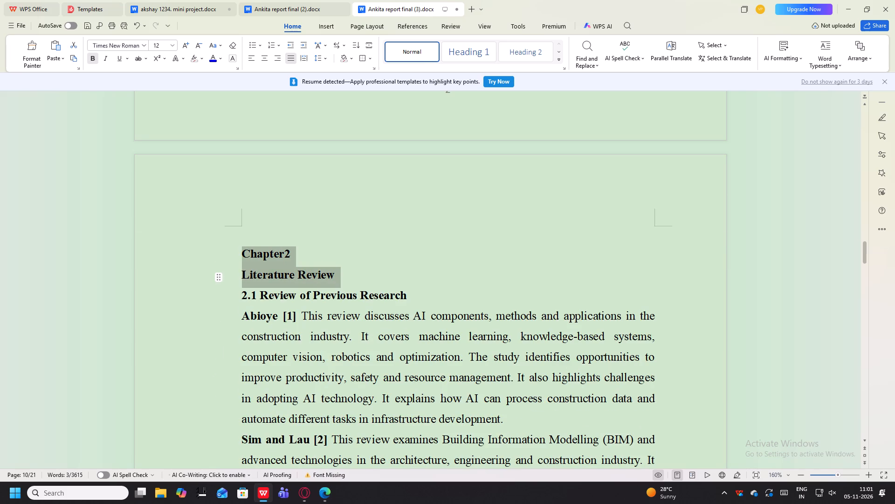
pyautogui.moveTo(333, 280); pyautogui.dragTo(349, 279)
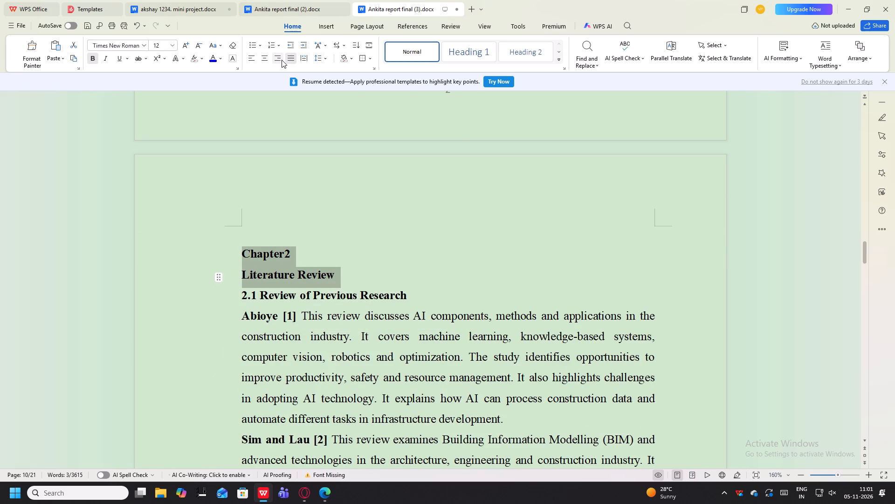
pyautogui.click(282, 60)
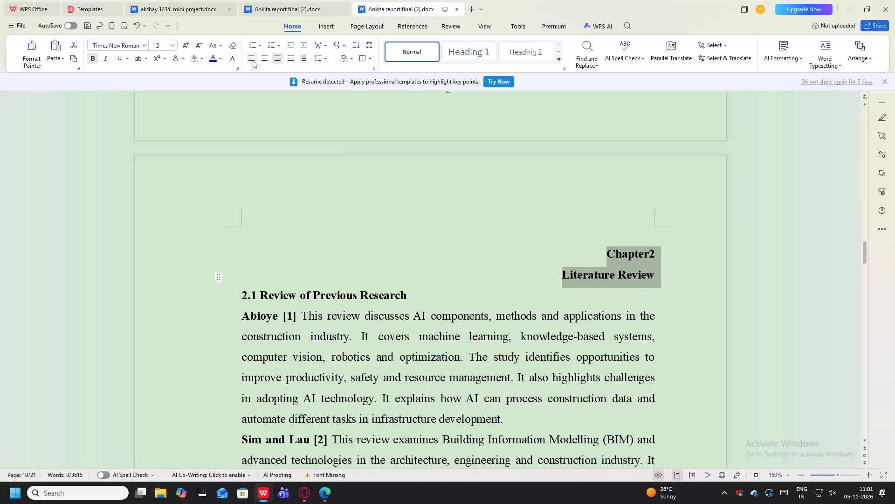
pyautogui.click(264, 56)
pyautogui.click(336, 181)
# Look over the Chapter 2 reviews of previous research and the start of section 2.2 Research Gap.
pyautogui.scroll(-1, 363, 218)
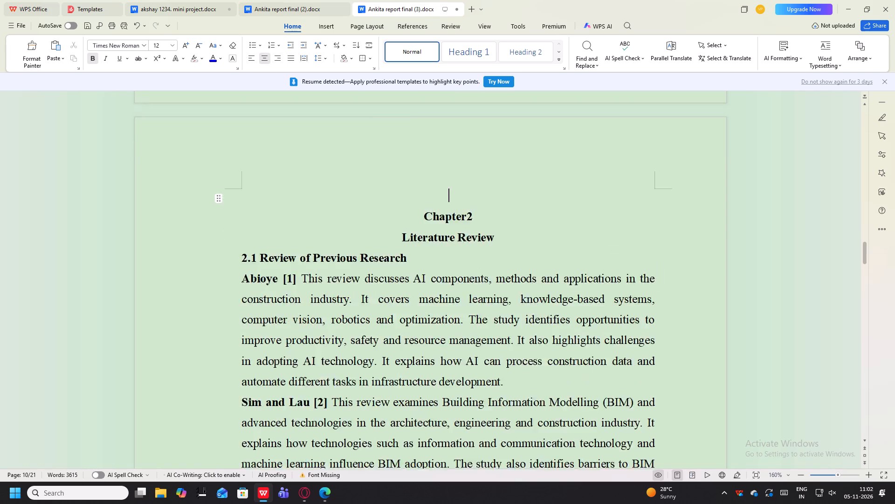
pyautogui.scroll(-15, 364, 224)
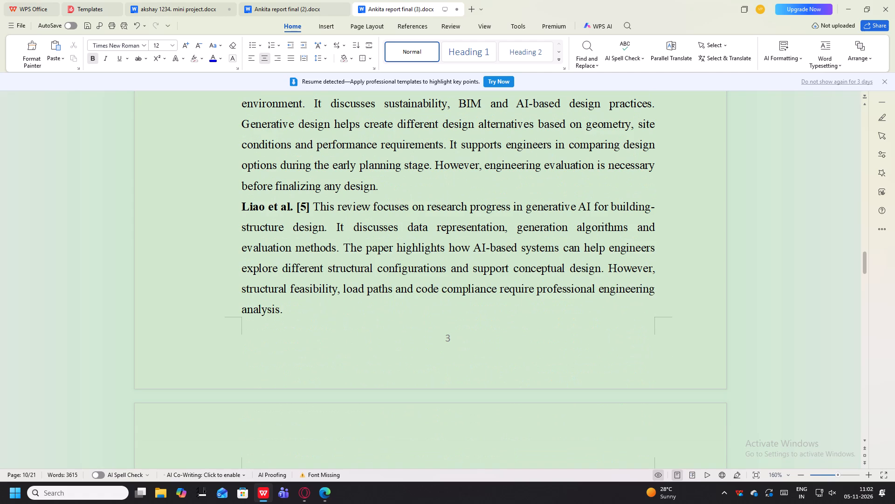
pyautogui.scroll(-9, 376, 247)
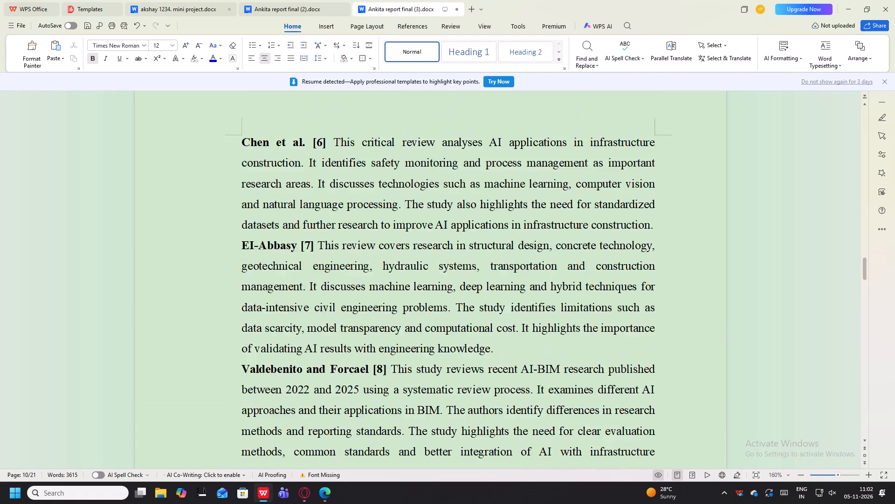
pyautogui.scroll(-9, 377, 254)
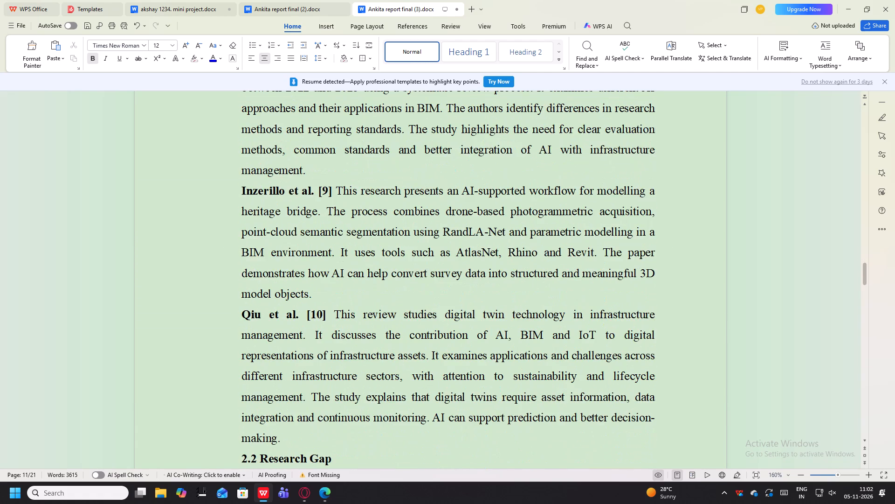
pyautogui.scroll(-5, 377, 254)
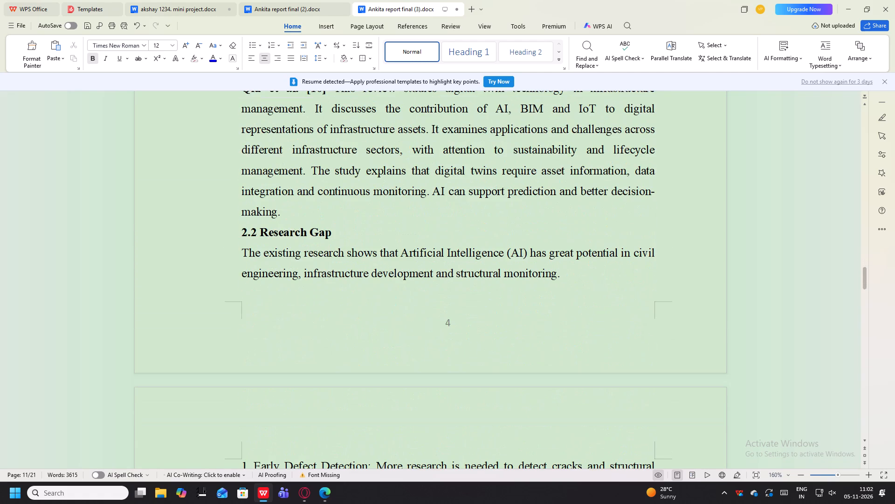
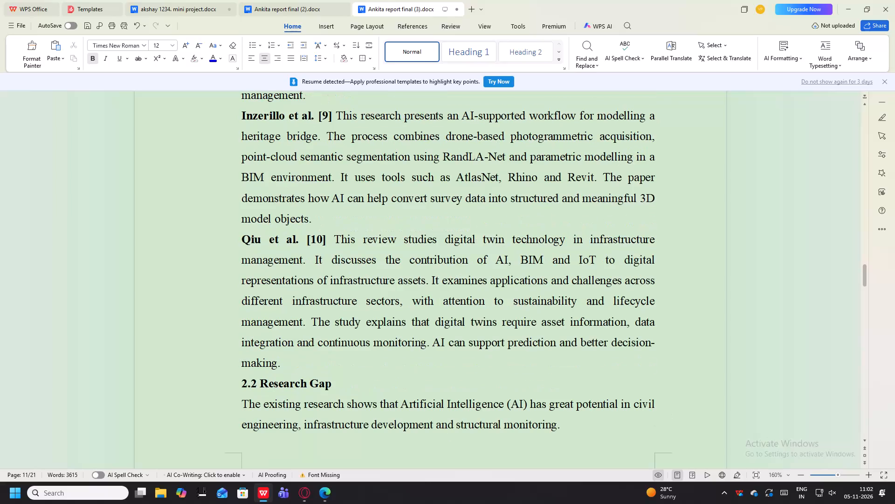
# Look over section 2.2 Research Gap and its numbered list from Early Defect Detection to Safety and Reliability.
pyautogui.scroll(-7, 377, 254)
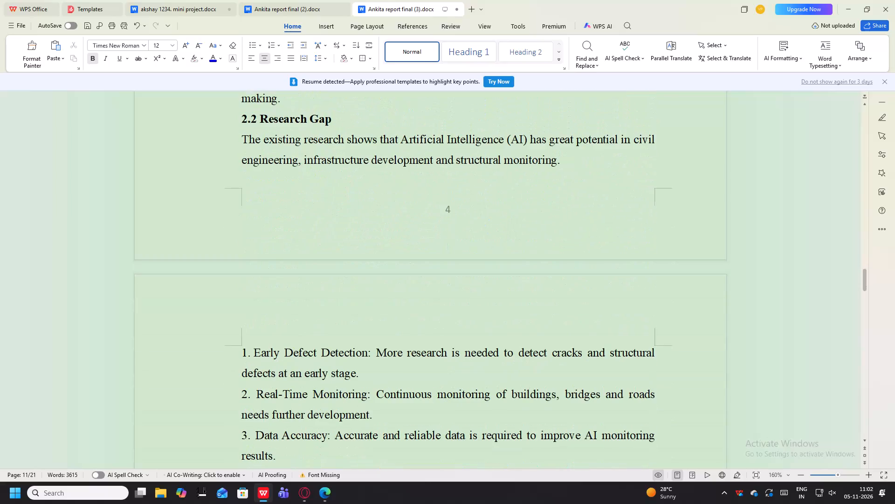
pyautogui.scroll(-4, 376, 254)
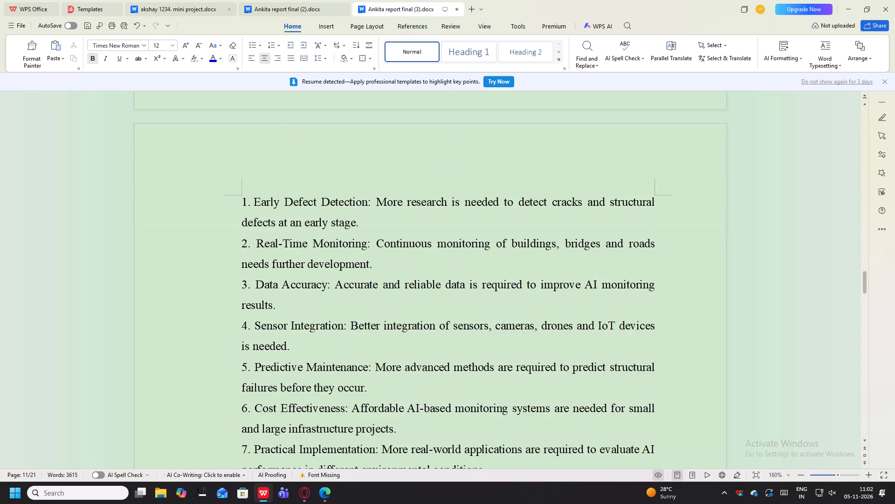
pyautogui.scroll(3, 381, 253)
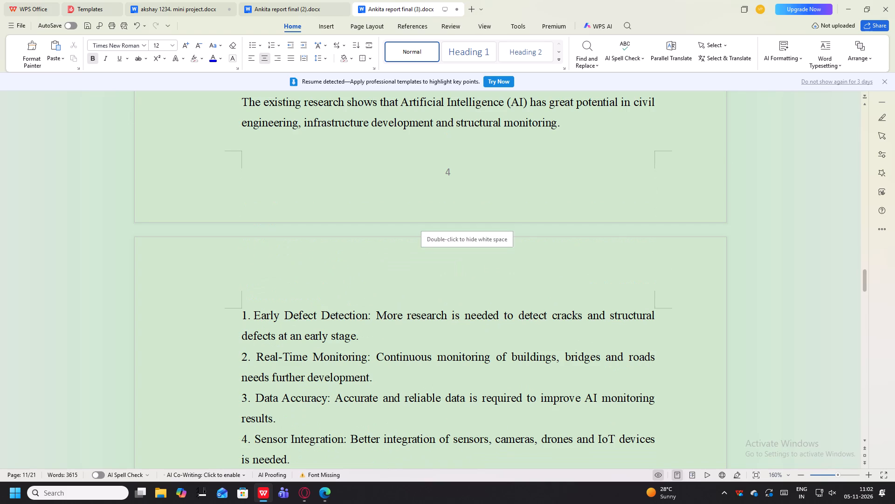
pyautogui.scroll(-5, 695, 45)
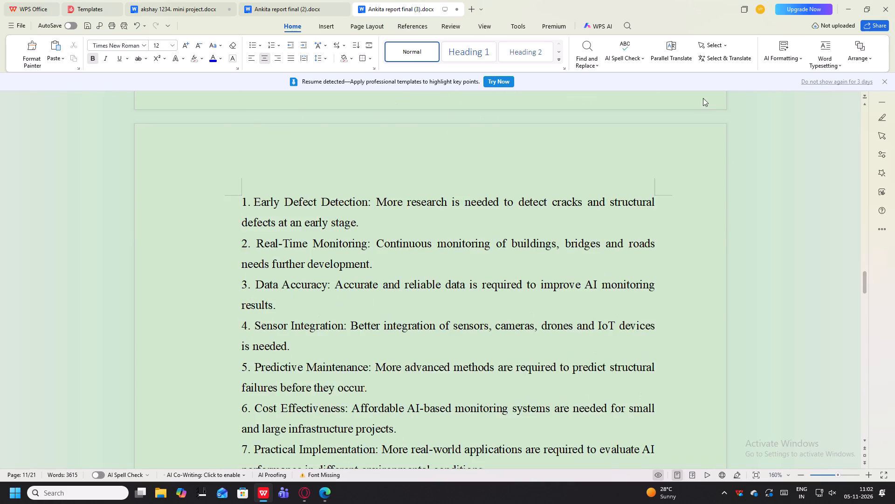
pyautogui.scroll(-6, 692, 108)
pyautogui.scroll(8, 621, 165)
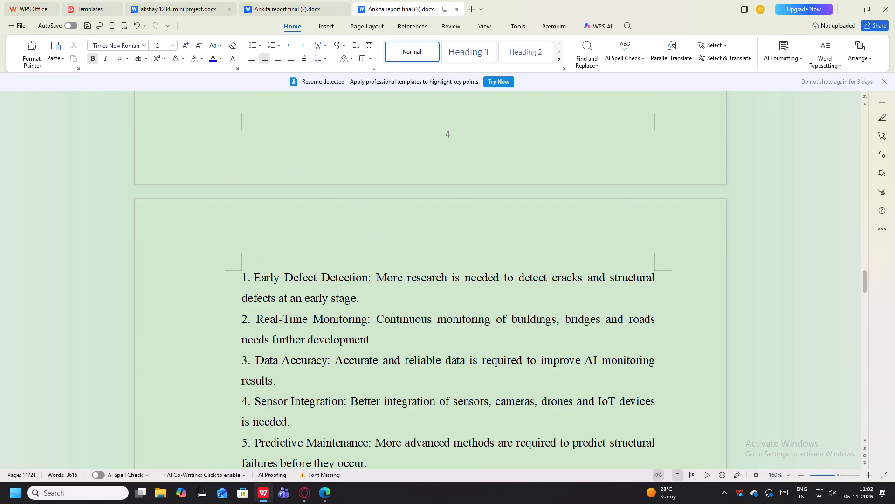
pyautogui.scroll(-5, 319, 229)
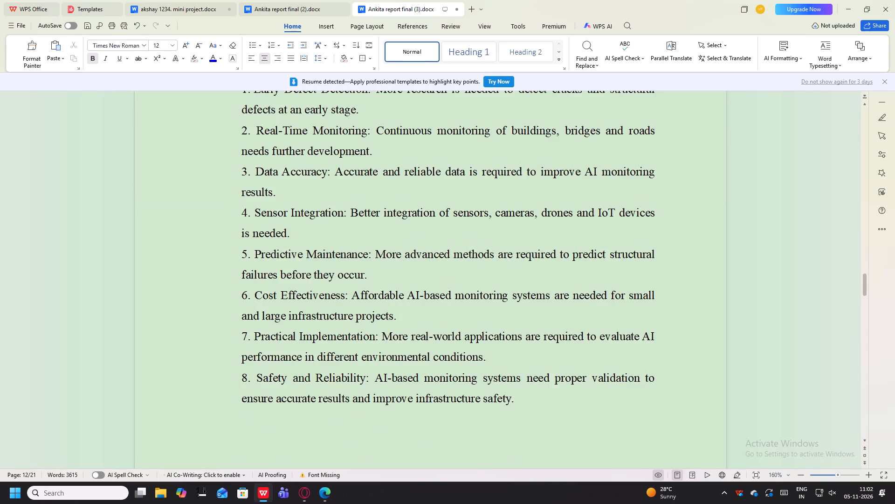
pyautogui.scroll(2, 350, 238)
pyautogui.scroll(-6, 350, 238)
pyautogui.scroll(4, 354, 230)
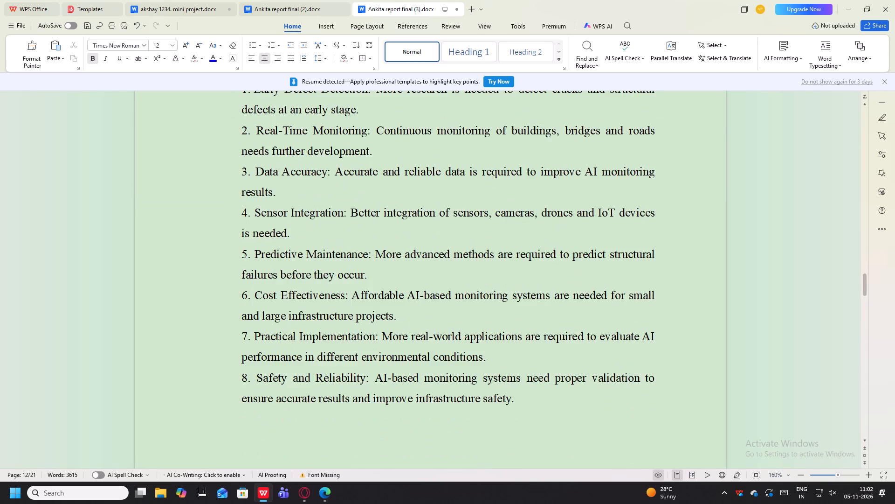
pyautogui.scroll(8, 356, 225)
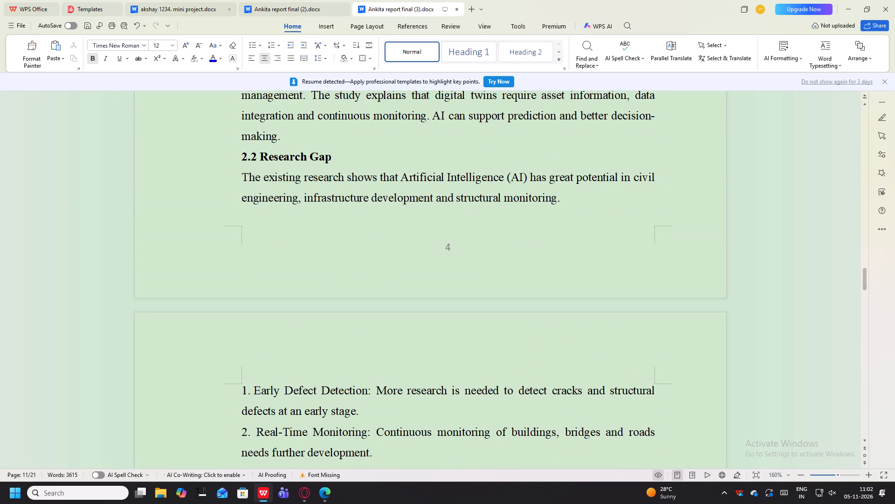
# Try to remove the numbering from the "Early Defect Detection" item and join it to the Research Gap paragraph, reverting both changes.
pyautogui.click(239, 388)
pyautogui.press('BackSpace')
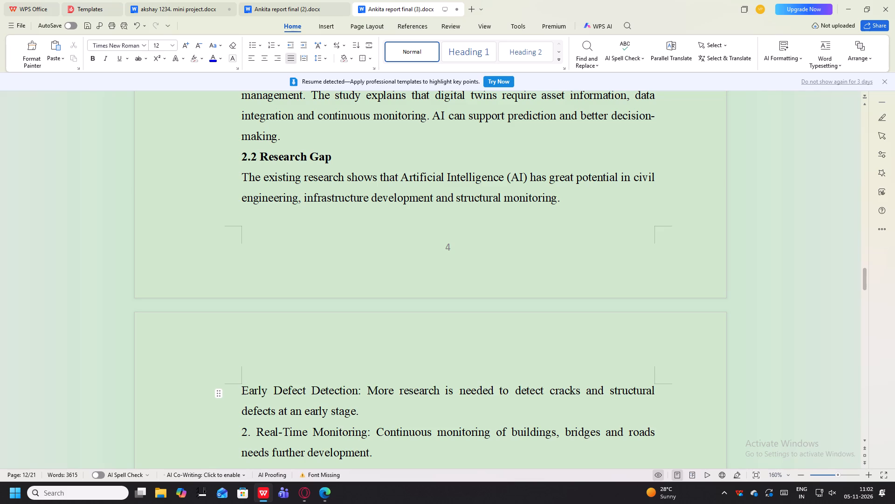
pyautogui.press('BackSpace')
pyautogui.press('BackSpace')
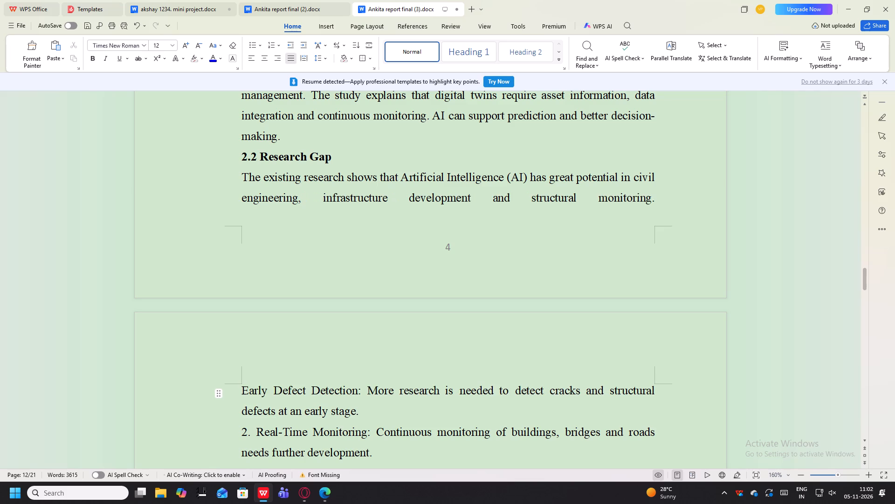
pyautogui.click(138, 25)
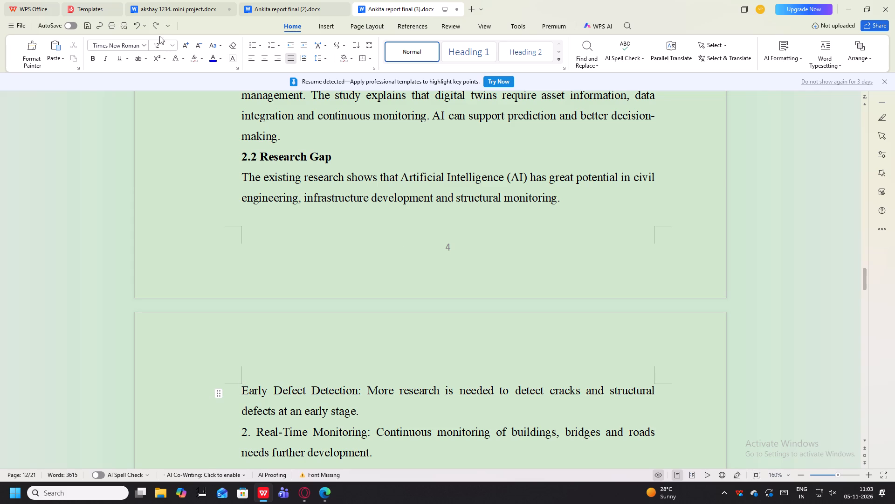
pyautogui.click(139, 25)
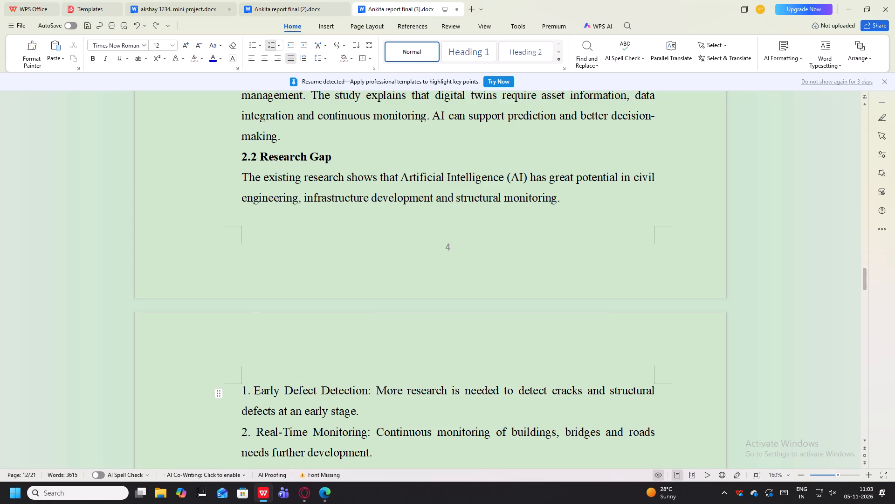
# Insert an empty line above the "Chapter 3" heading.
pyautogui.scroll(-5, 375, 197)
pyautogui.scroll(-4, 389, 252)
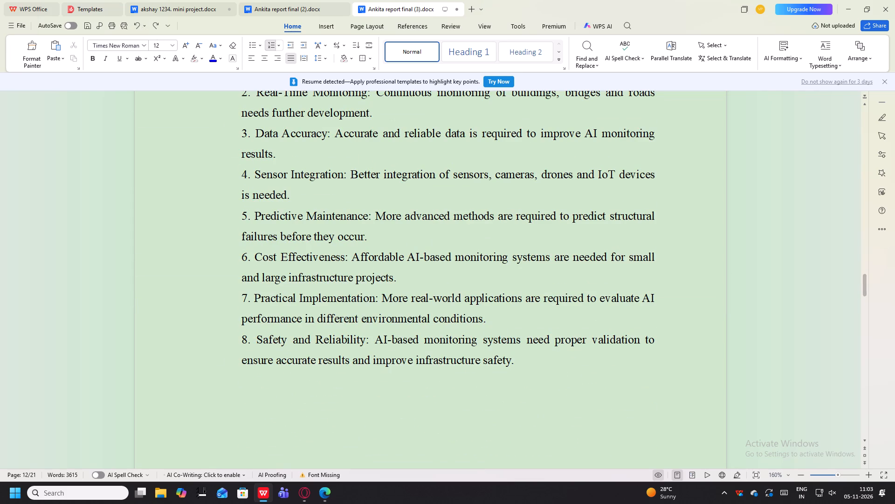
pyautogui.scroll(-5, 541, 141)
pyautogui.scroll(-12, 525, 205)
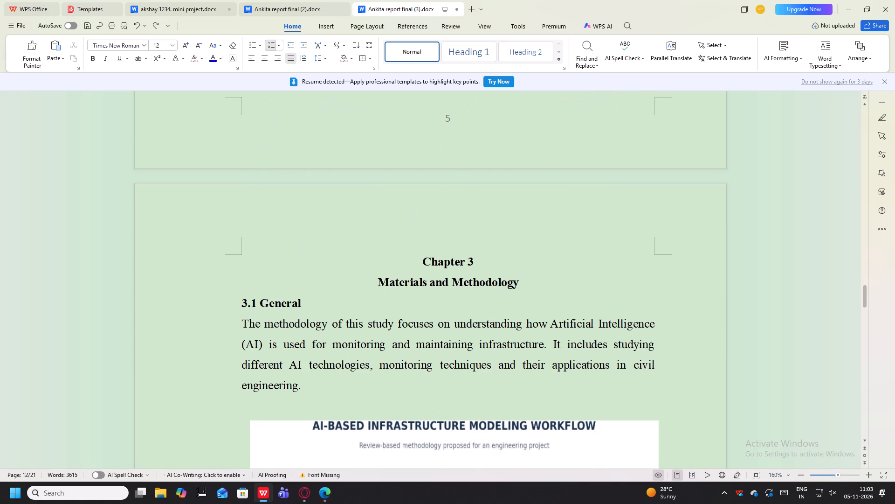
pyautogui.scroll(-1, 520, 205)
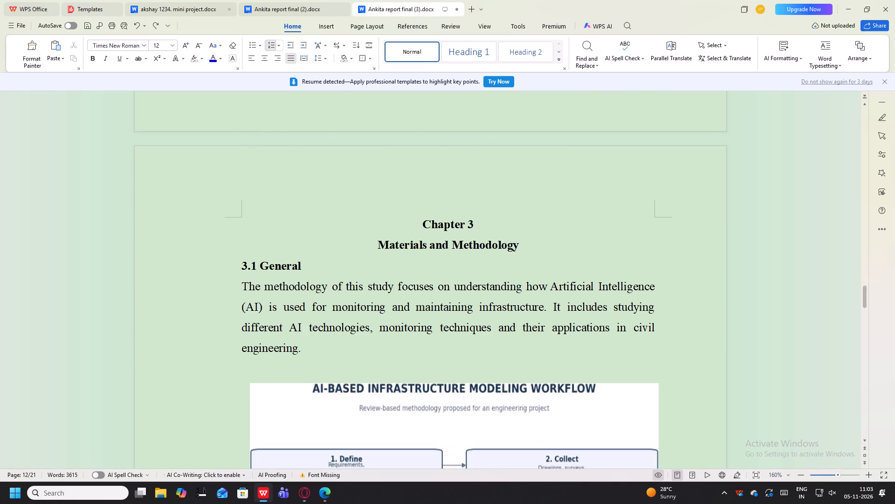
pyautogui.click(417, 223)
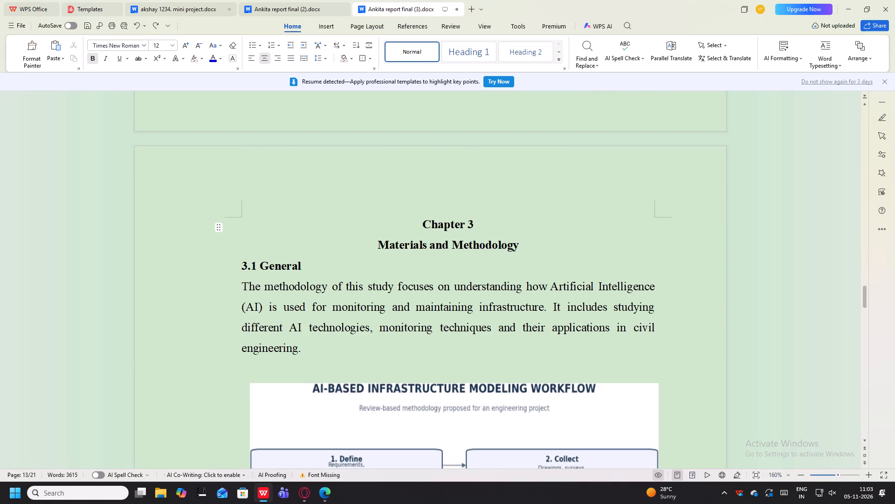
pyautogui.press('Return')
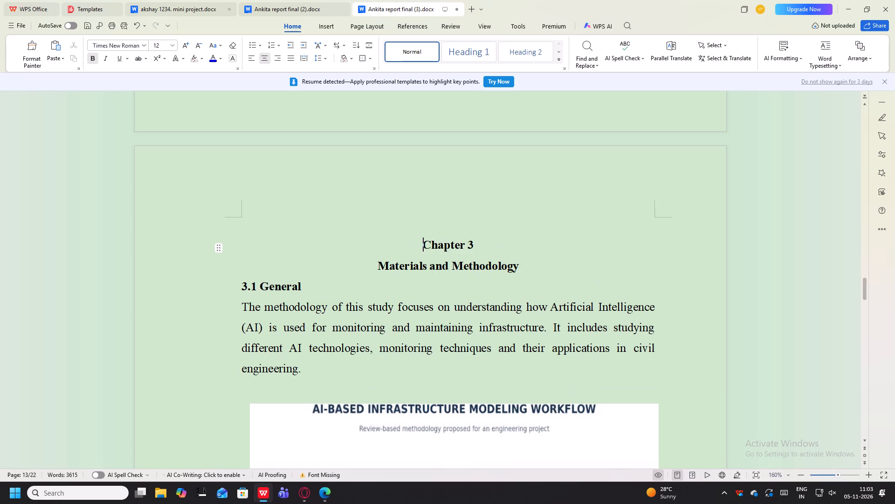
# Check the layout of Chapter 3 and Chapter 4, including the workflow figures, the tools table and sections 4.1 to 4.2.1.
pyautogui.scroll(5, 425, 224)
pyautogui.scroll(-9, 425, 224)
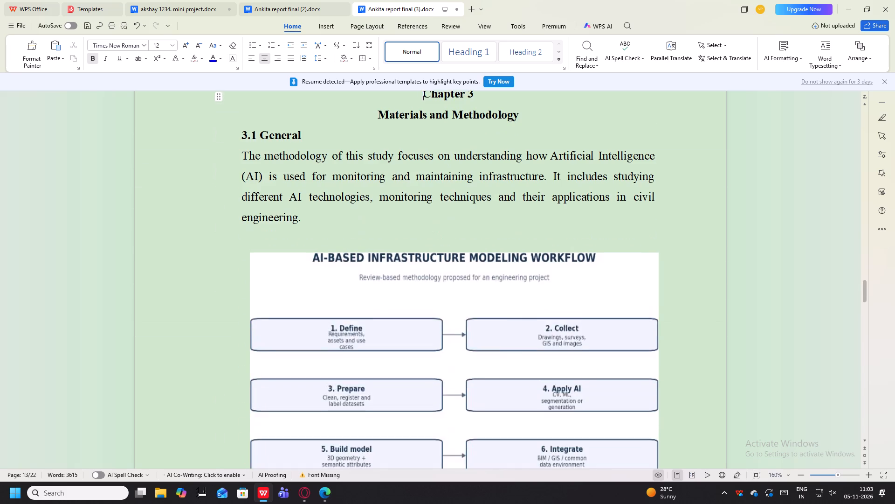
pyautogui.scroll(-15, 425, 224)
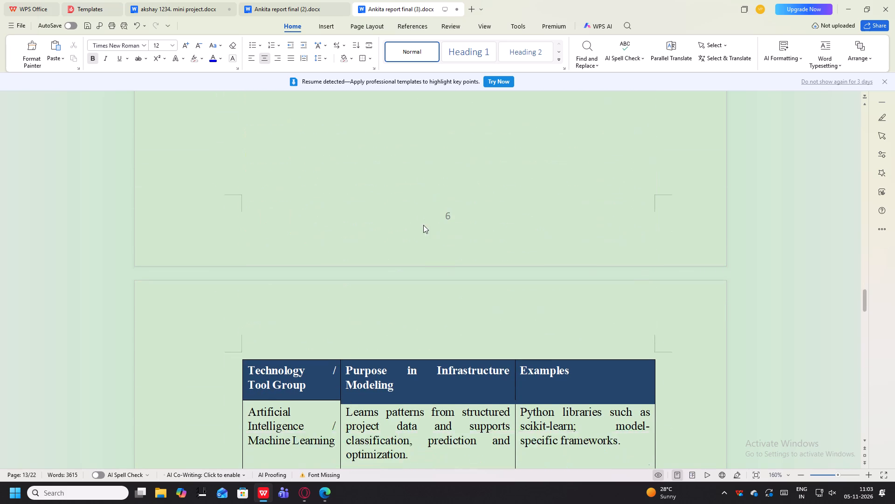
pyautogui.scroll(-6, 422, 226)
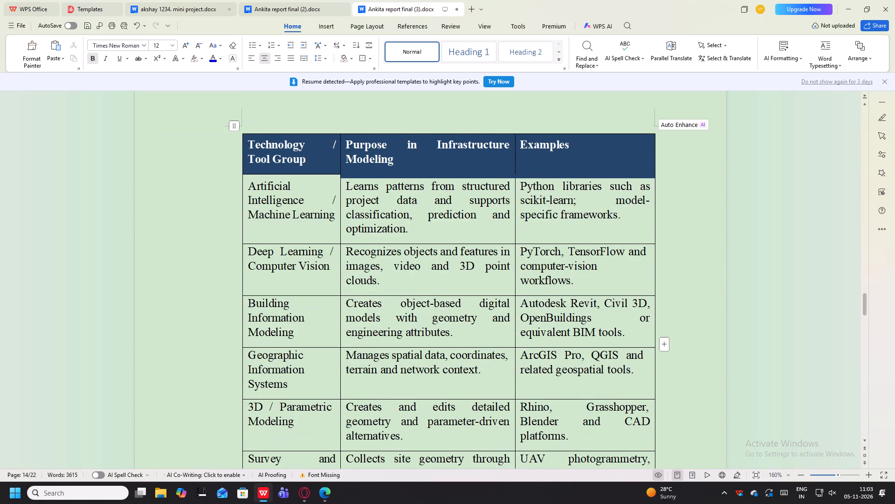
pyautogui.scroll(-5, 422, 233)
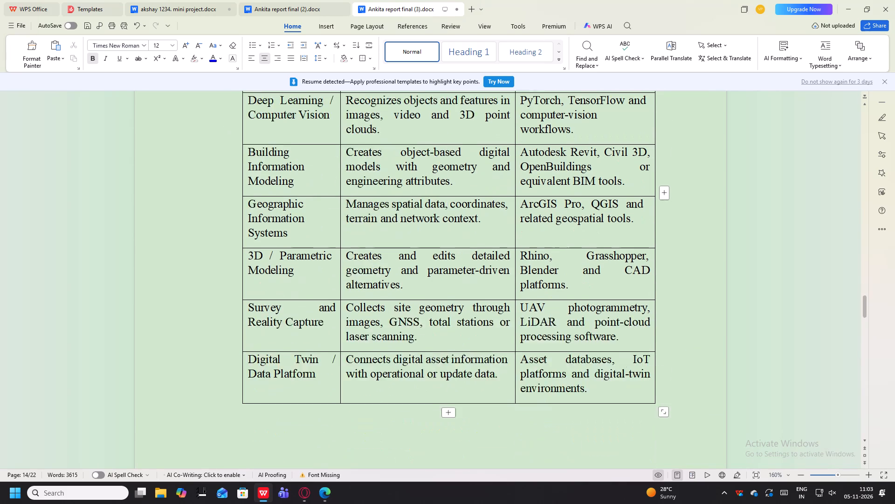
pyautogui.scroll(-15, 423, 260)
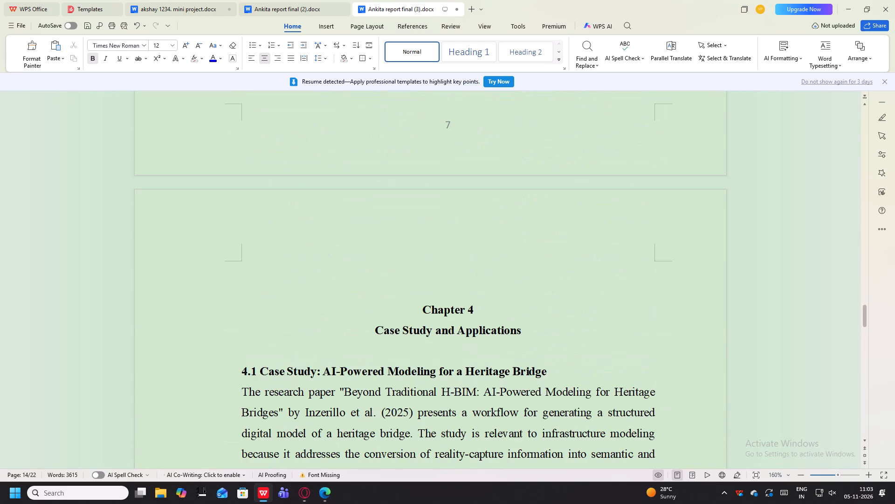
pyautogui.scroll(-9, 420, 290)
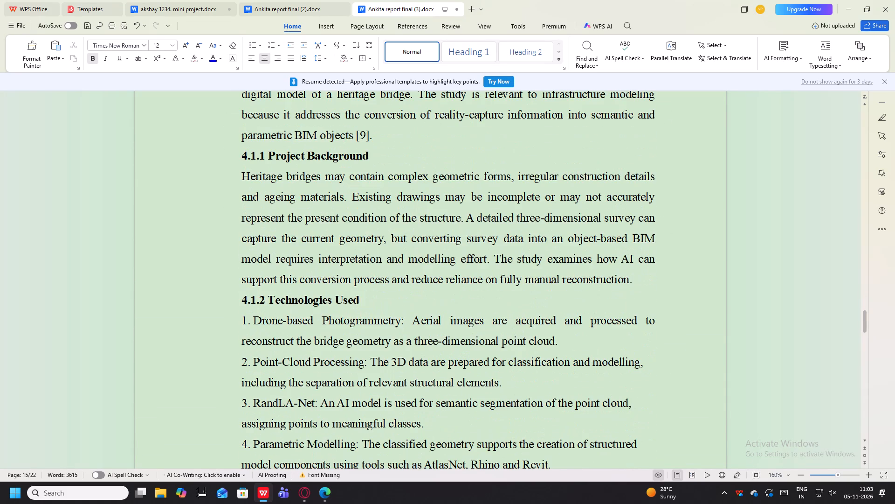
pyautogui.scroll(-1, 420, 290)
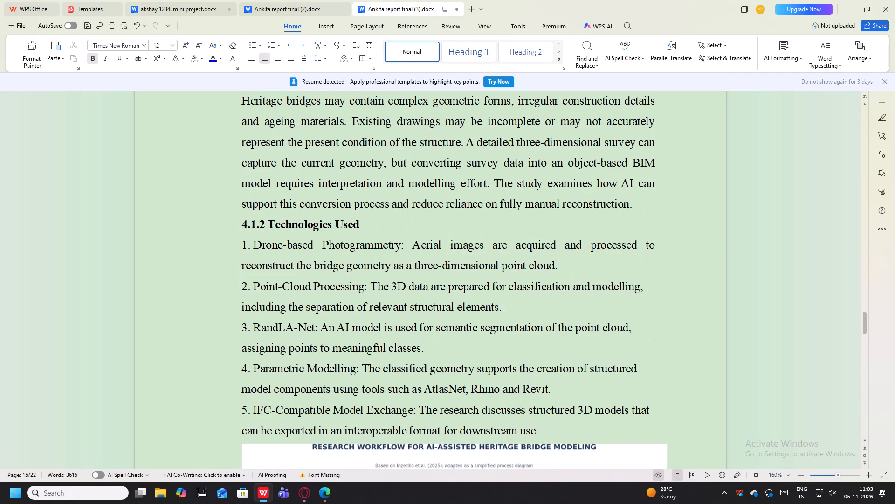
pyautogui.scroll(-8, 407, 302)
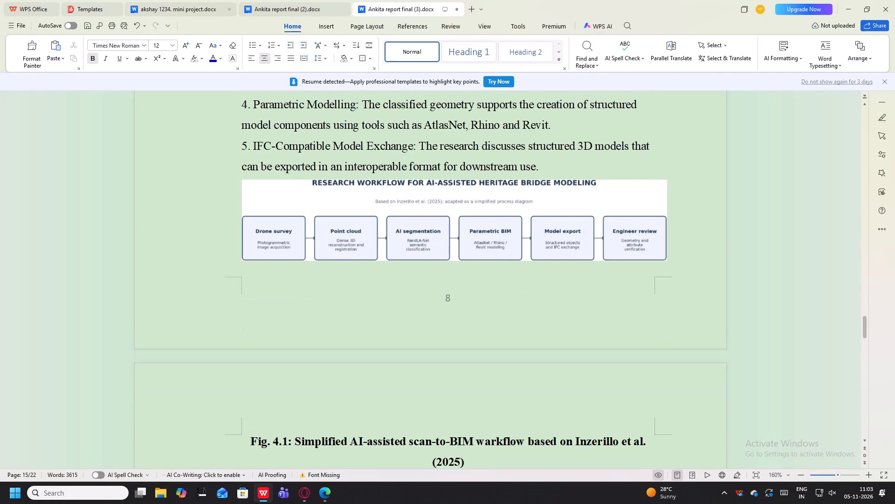
pyautogui.scroll(-6, 405, 289)
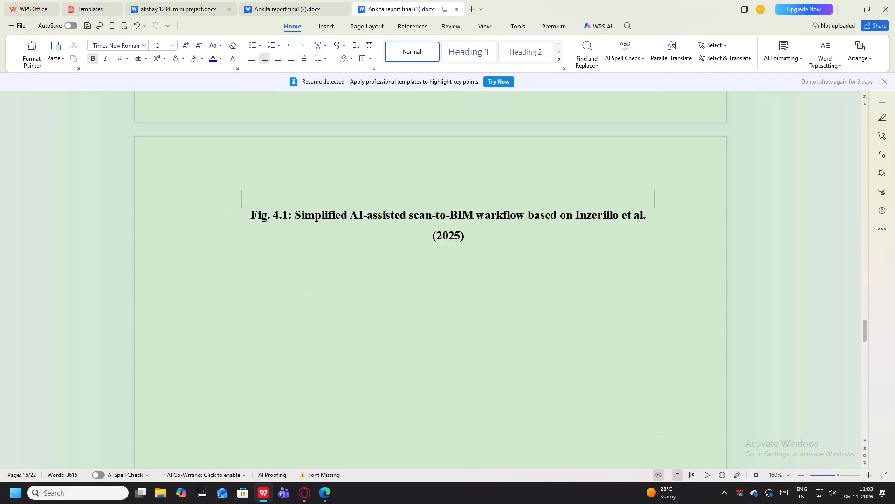
pyautogui.scroll(-18, 405, 289)
pyautogui.scroll(-5, 404, 289)
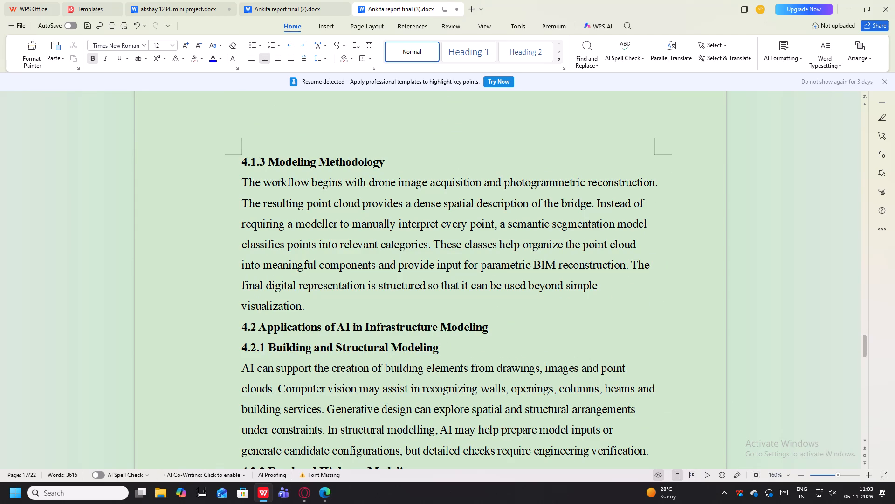
# Recheck the layout from section 4.1.3 back to Fig. 3.1, section 3.2 Materials and Tools, and the start of the tools table.
pyautogui.scroll(5, 404, 289)
pyautogui.scroll(19, 404, 289)
pyautogui.scroll(19, 404, 288)
pyautogui.scroll(12, 405, 288)
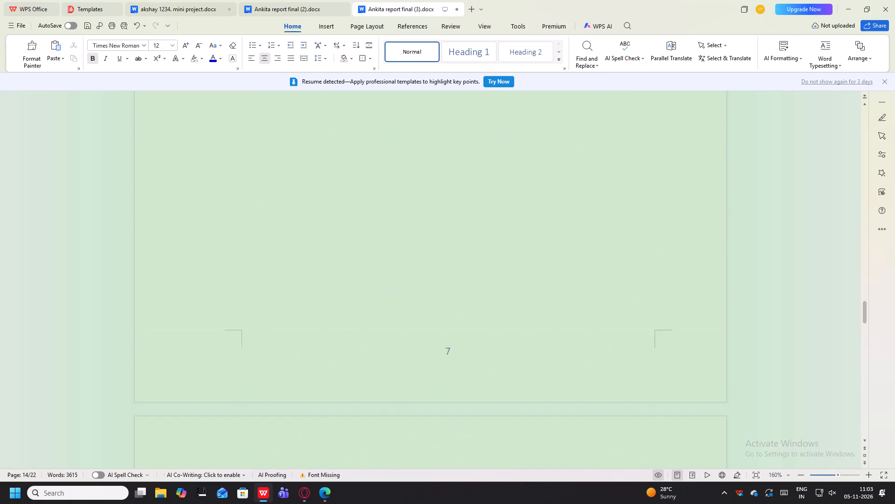
pyautogui.scroll(19, 405, 288)
pyautogui.scroll(6, 405, 288)
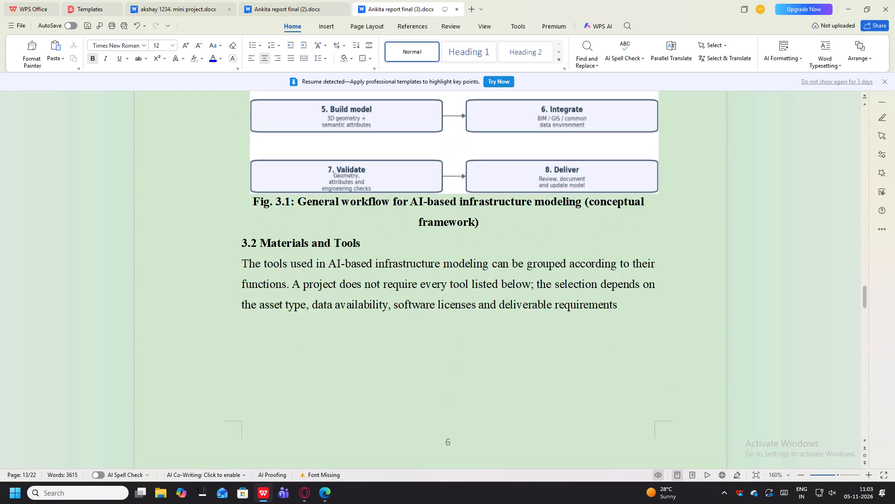
pyautogui.scroll(5, 405, 288)
pyautogui.scroll(-2, 405, 288)
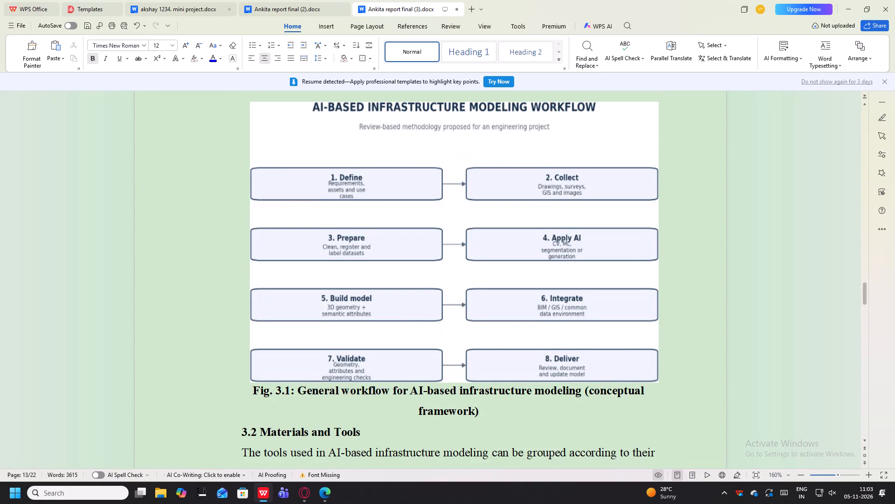
pyautogui.scroll(-8, 405, 288)
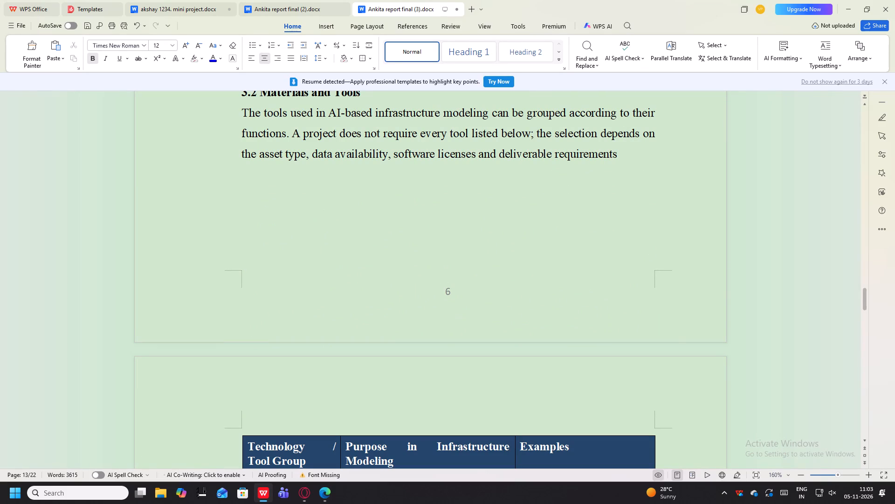
pyautogui.scroll(-4, 379, 263)
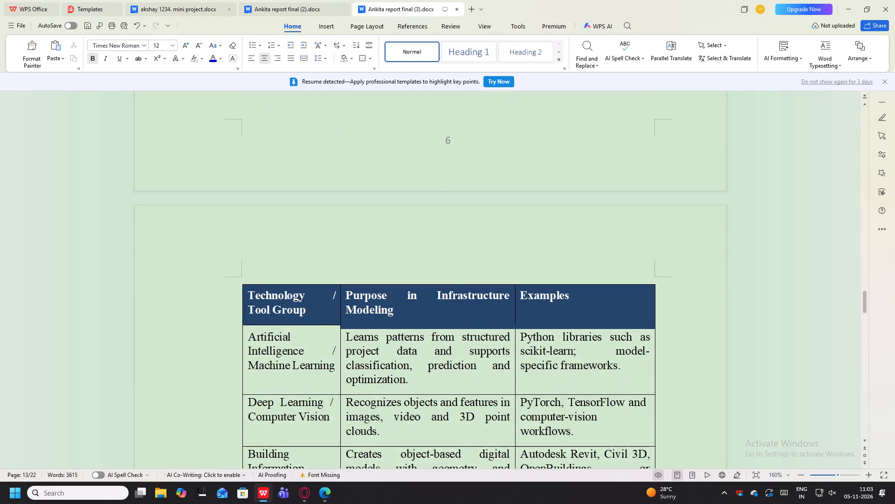
pyautogui.scroll(-1, 296, 250)
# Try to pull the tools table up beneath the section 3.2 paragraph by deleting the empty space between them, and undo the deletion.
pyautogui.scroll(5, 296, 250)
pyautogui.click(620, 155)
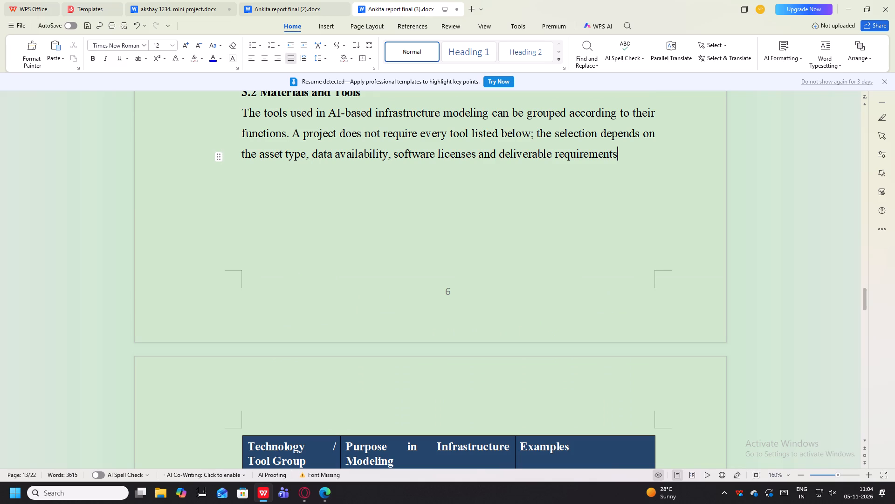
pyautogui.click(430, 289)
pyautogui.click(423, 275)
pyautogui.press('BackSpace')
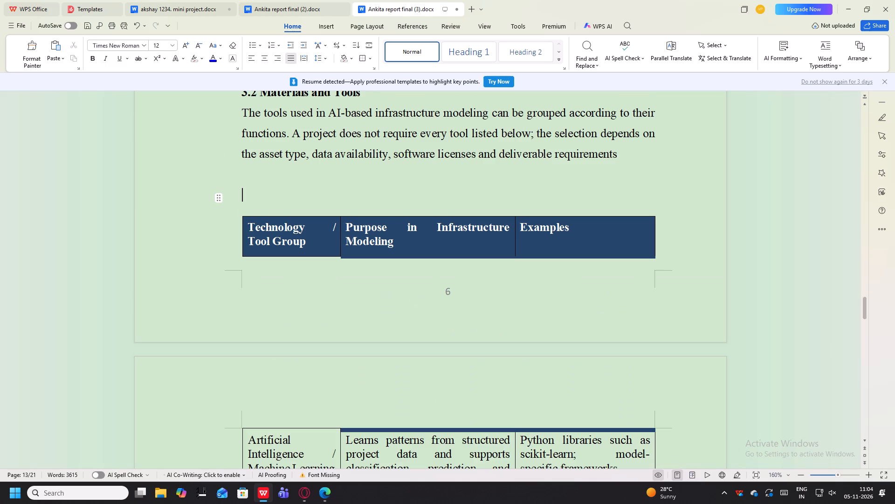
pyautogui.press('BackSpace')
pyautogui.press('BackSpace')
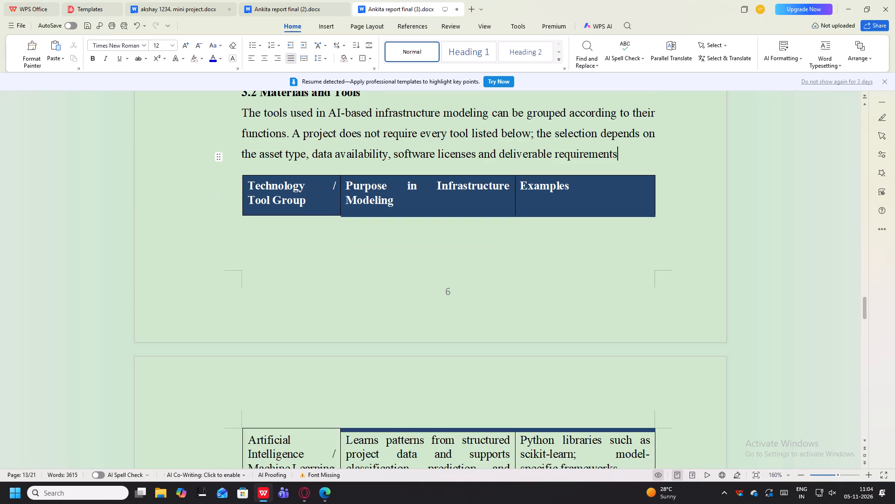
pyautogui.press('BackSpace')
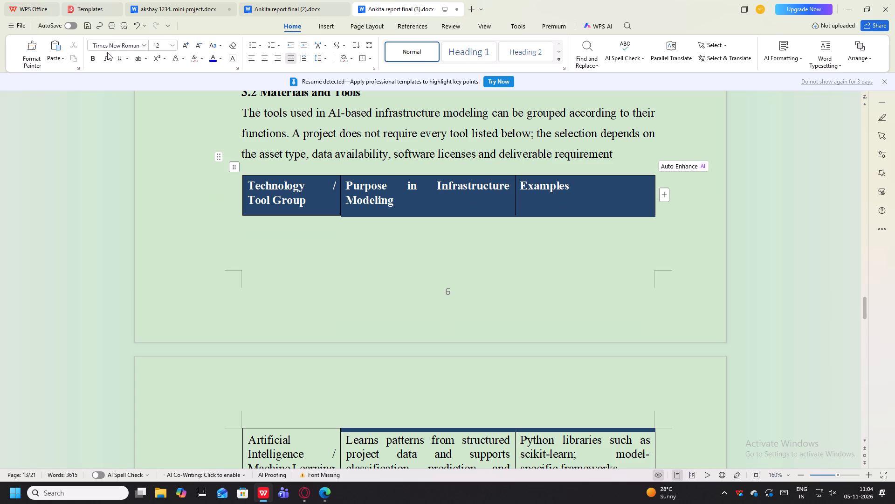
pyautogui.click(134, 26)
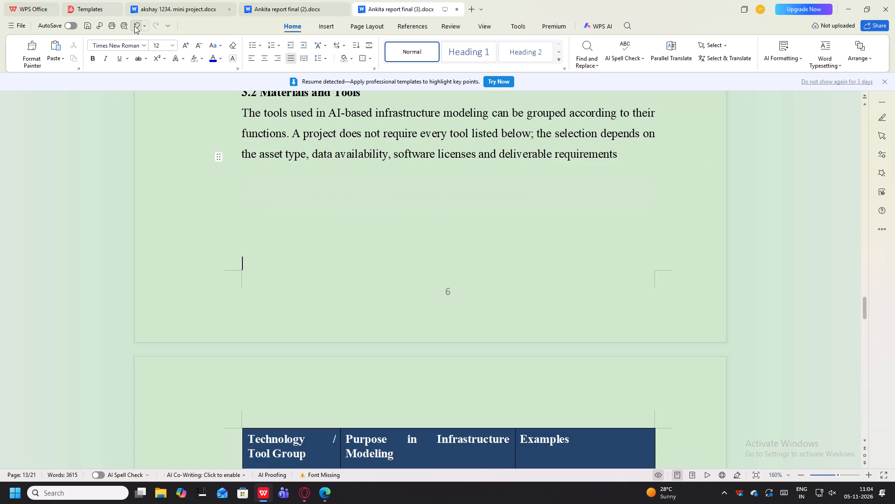
# Insert an empty line above the "Chapter 4" heading.
pyautogui.scroll(-12, 308, 231)
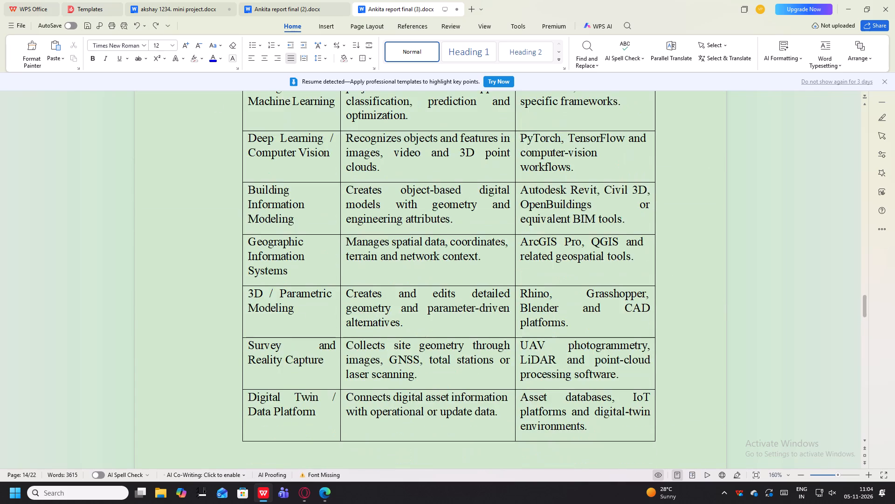
pyautogui.scroll(-6, 308, 231)
pyautogui.scroll(-12, 306, 298)
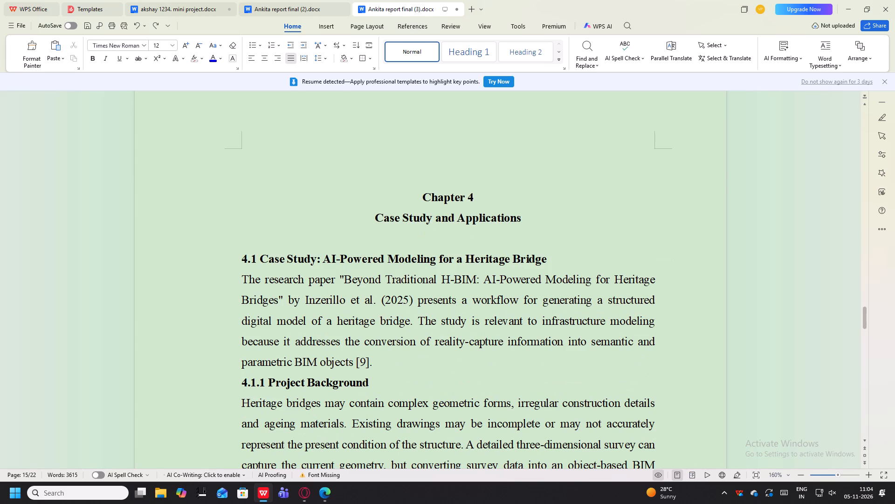
pyautogui.click(420, 195)
pyautogui.press('Return')
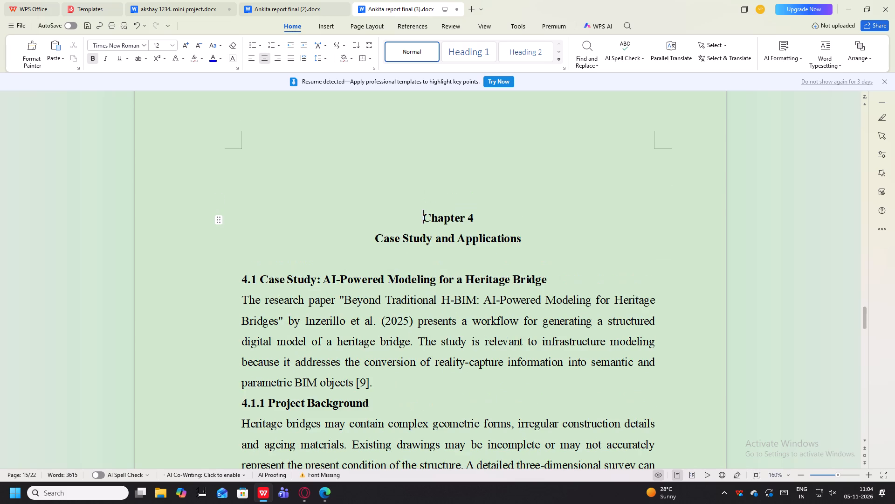
# Close the extra gap above the "4.2.3 Bridge Modeling and Design Optimization" heading, keeping the heading on its own line.
pyautogui.scroll(-20, 420, 195)
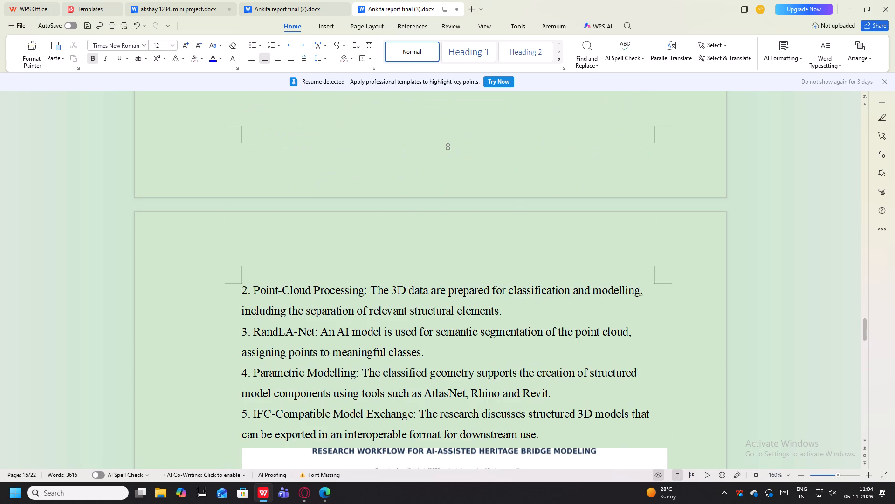
pyautogui.scroll(-5, 420, 195)
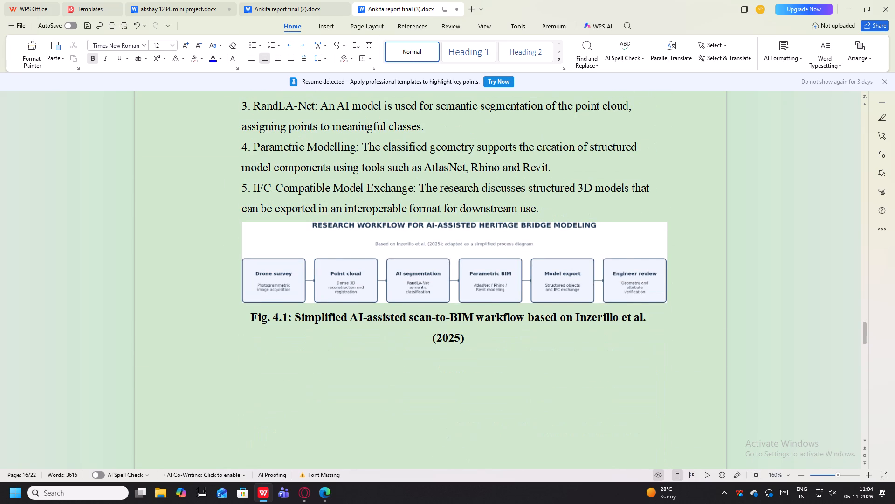
pyautogui.scroll(-14, 447, 228)
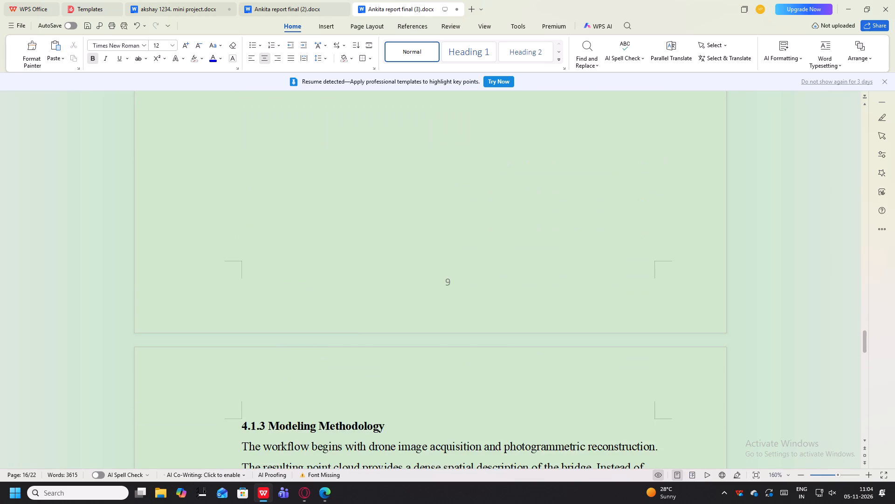
pyautogui.scroll(-8, 454, 242)
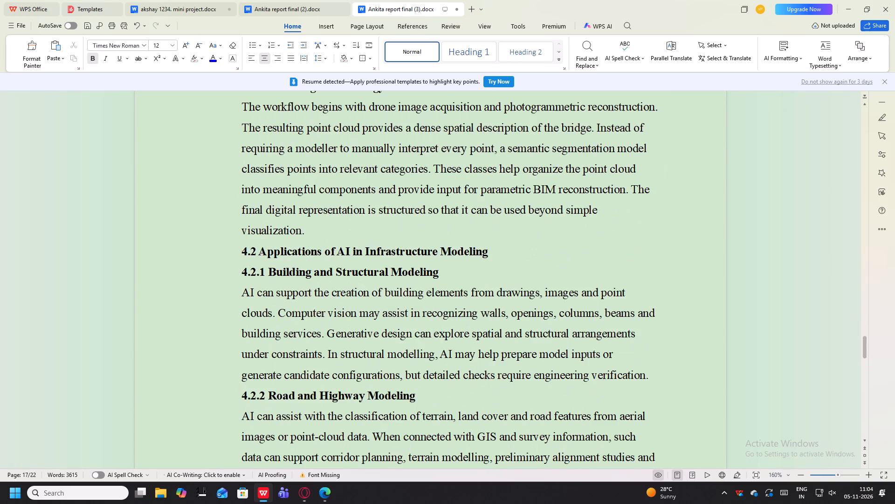
pyautogui.scroll(-5, 453, 243)
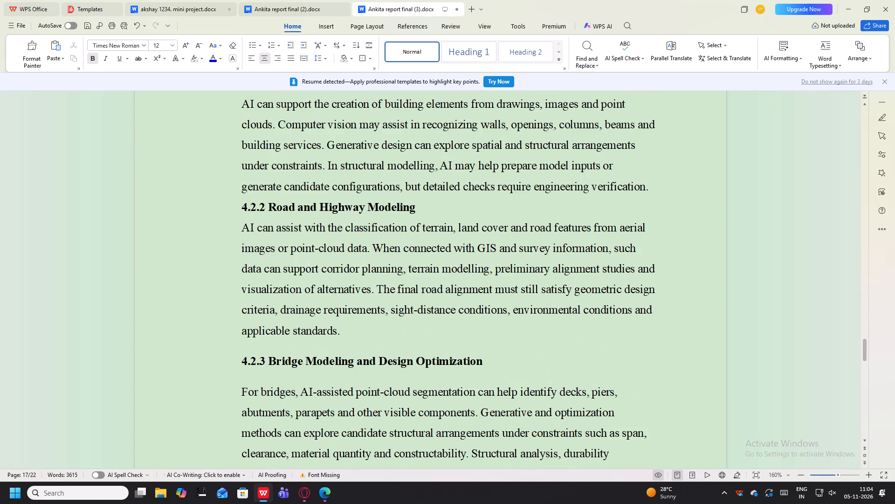
pyautogui.click(239, 357)
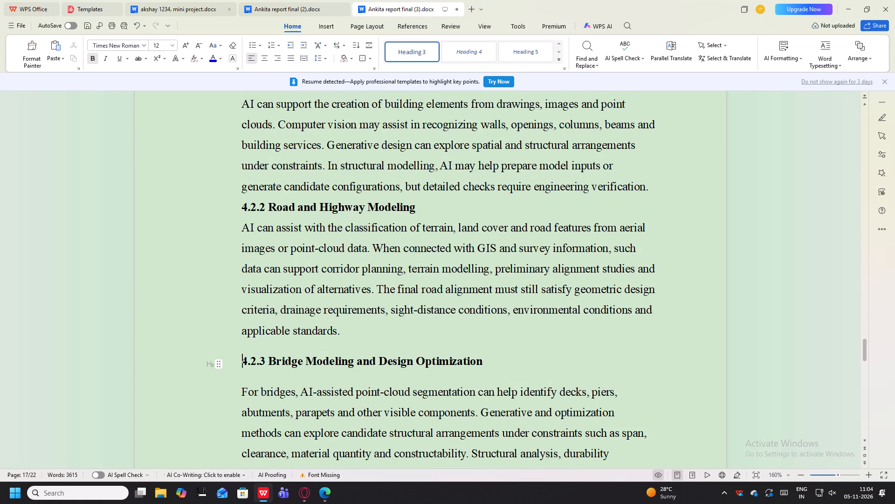
pyautogui.press('BackSpace')
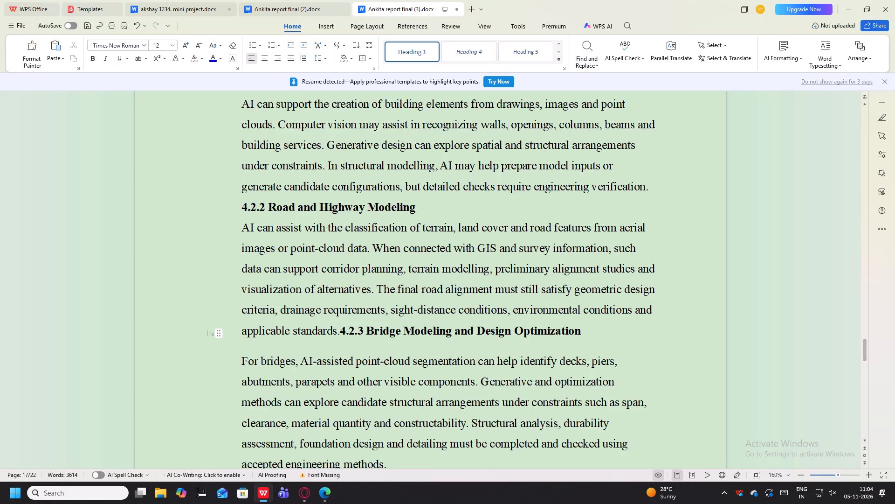
pyautogui.press('Return')
# Close the extra gap between the 4.2.3 heading and its paragraph beginning "For bridges".
pyautogui.scroll(-3, 248, 360)
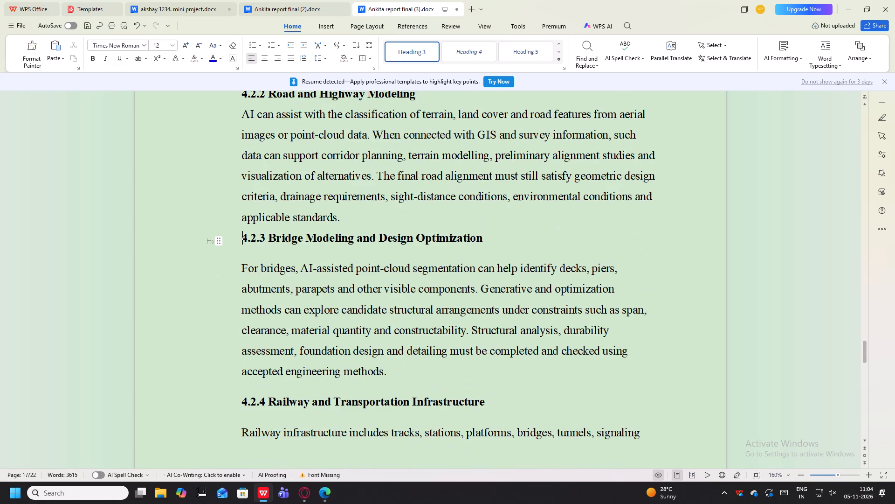
pyautogui.click(237, 267)
pyautogui.press('BackSpace')
pyautogui.press('Return')
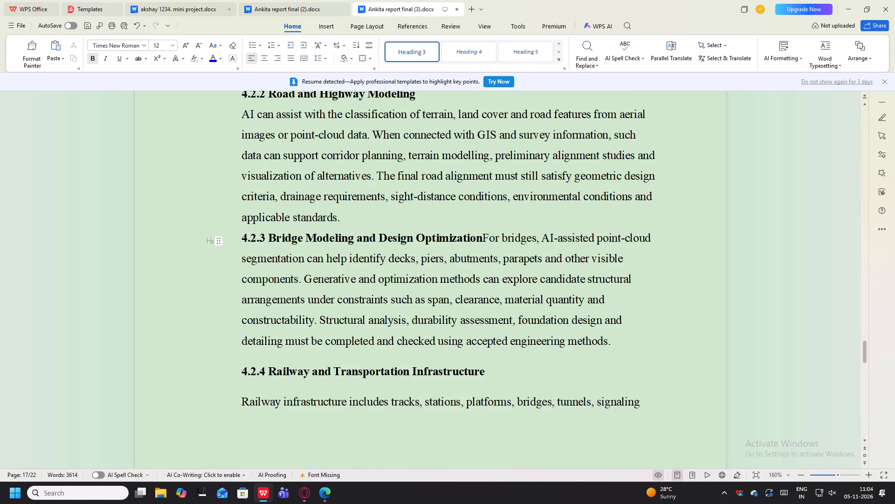
# Close the extra gaps above and below the "4.2.4 Railway and Transportation Infrastructure" heading, keeping it on its own line.
pyautogui.scroll(-5, 244, 273)
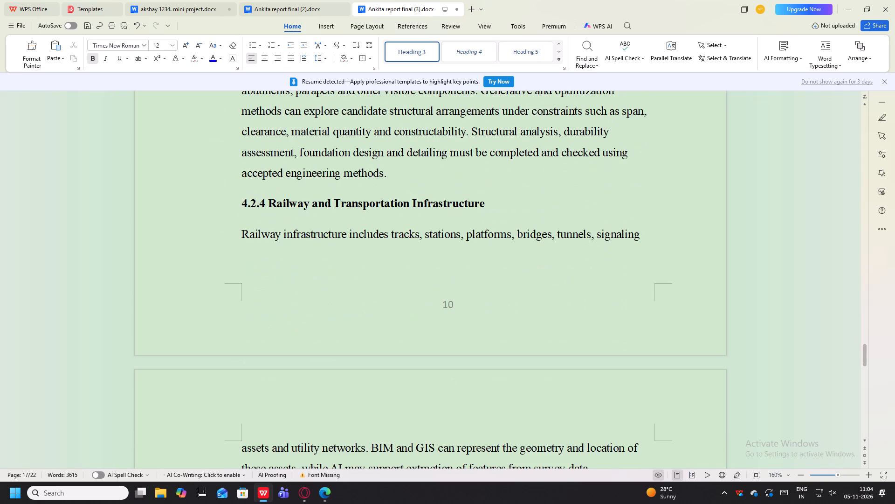
pyautogui.click(239, 203)
pyautogui.press('BackSpace')
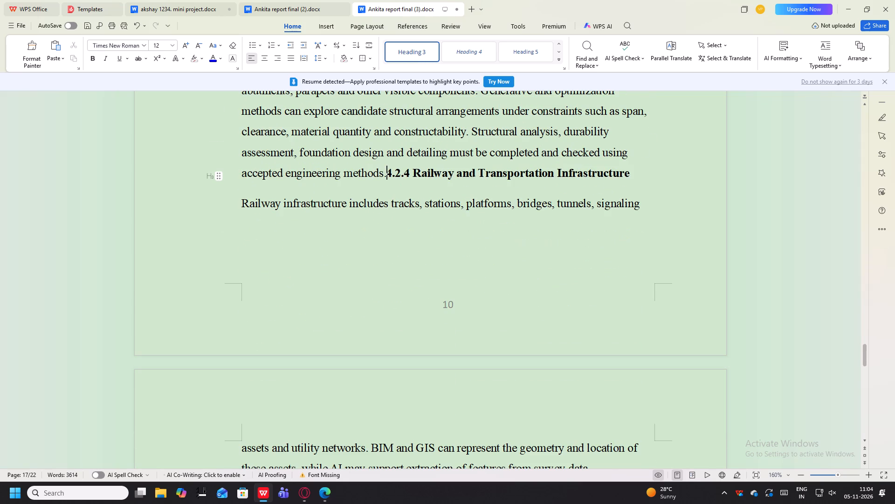
pyautogui.press('Return')
pyautogui.click(238, 223)
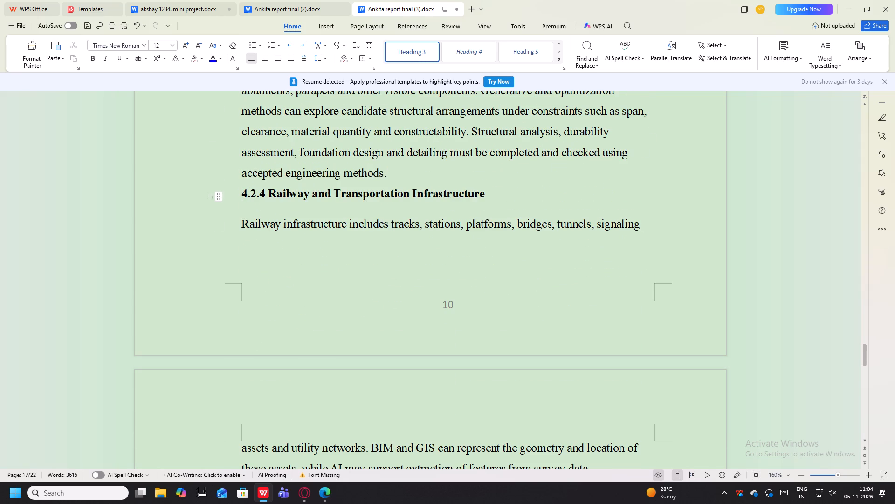
pyautogui.press('BackSpace')
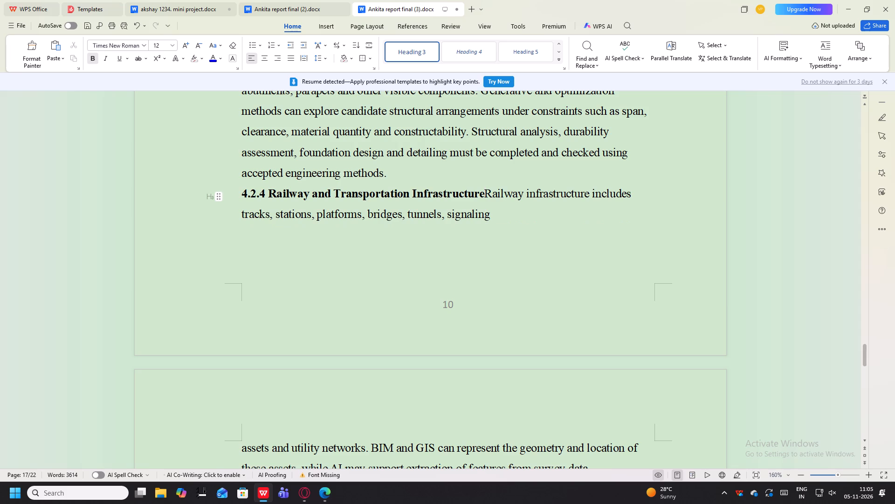
pyautogui.press('Return')
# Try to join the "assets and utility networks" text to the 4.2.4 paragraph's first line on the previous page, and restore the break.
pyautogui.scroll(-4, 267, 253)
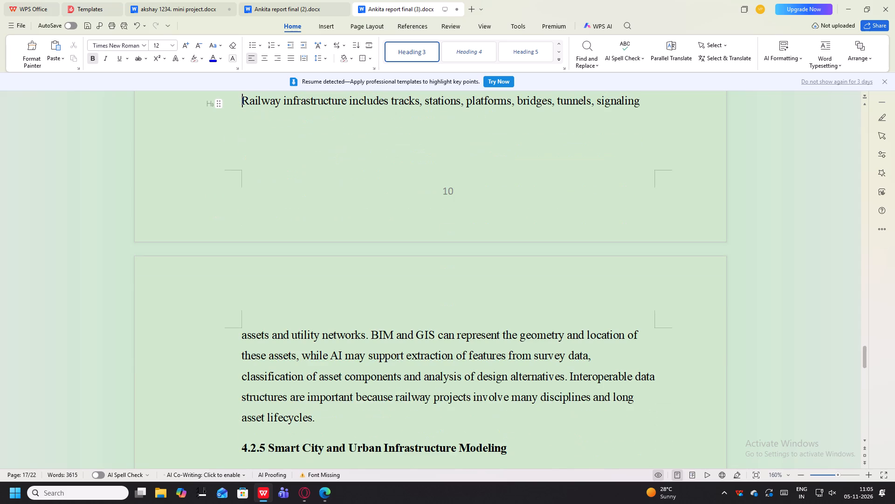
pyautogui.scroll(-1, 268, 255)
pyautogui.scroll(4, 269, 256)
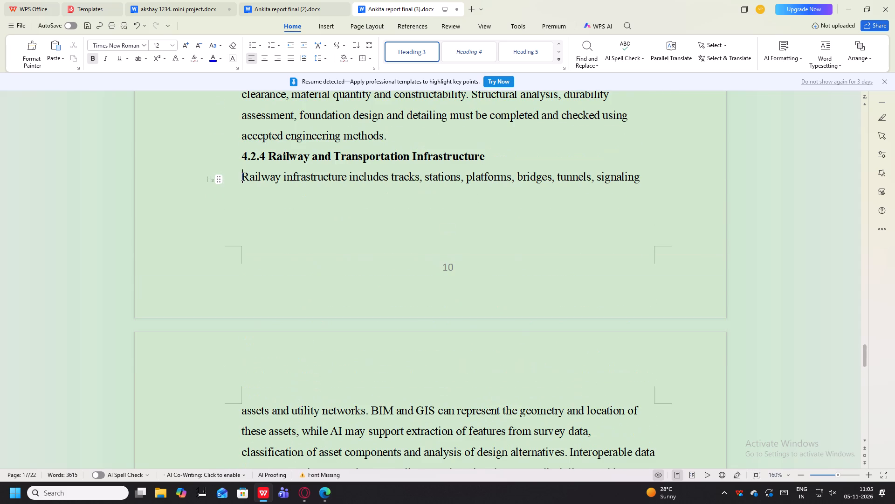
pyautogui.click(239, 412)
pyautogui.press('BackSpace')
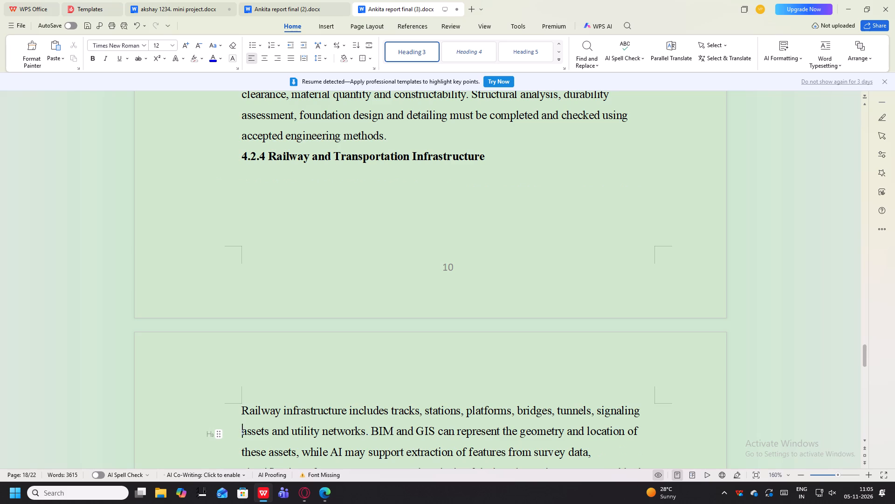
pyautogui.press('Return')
# Close the extra gaps above and below the "4.2.5 Smart City and Urban Infrastructure Modeling" heading, keeping it on its own line.
pyautogui.scroll(-4, 270, 330)
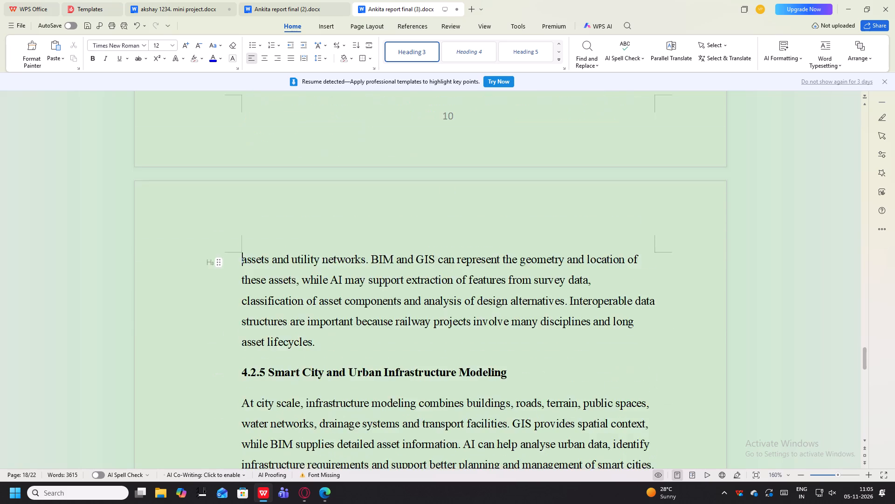
pyautogui.scroll(-2, 270, 330)
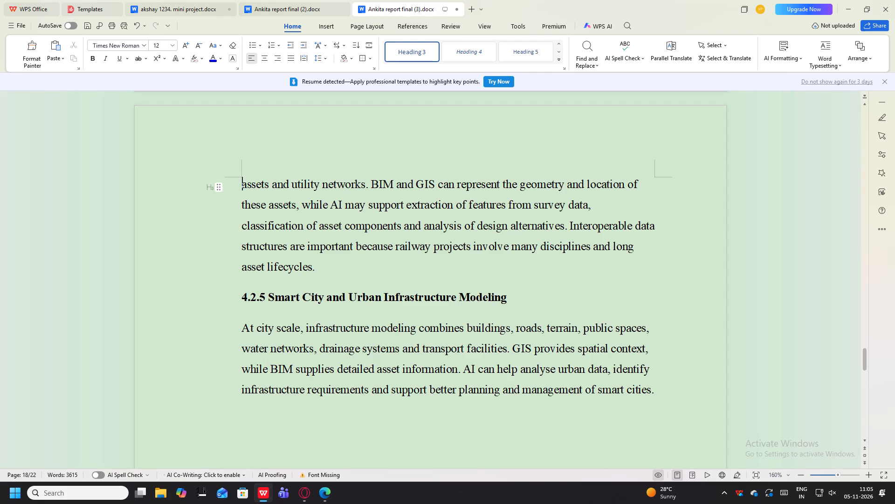
pyautogui.click(239, 297)
pyautogui.press('BackSpace')
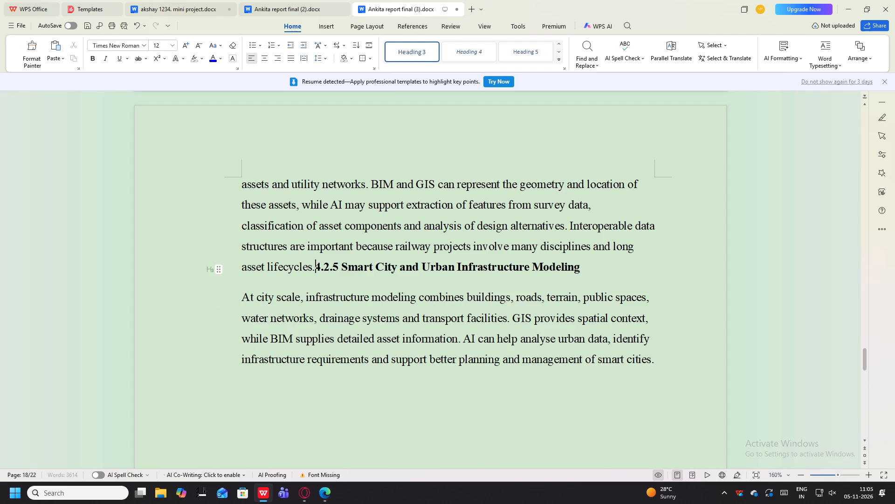
pyautogui.press('Return')
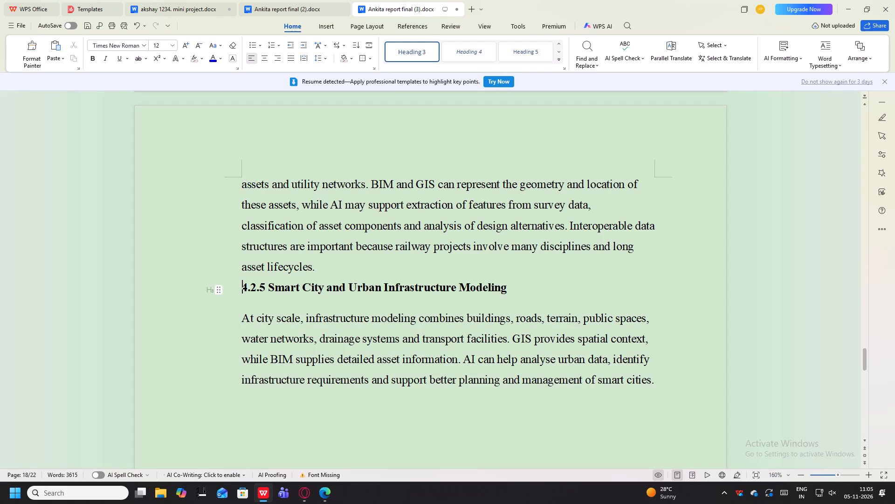
pyautogui.click(240, 318)
pyautogui.press('Return')
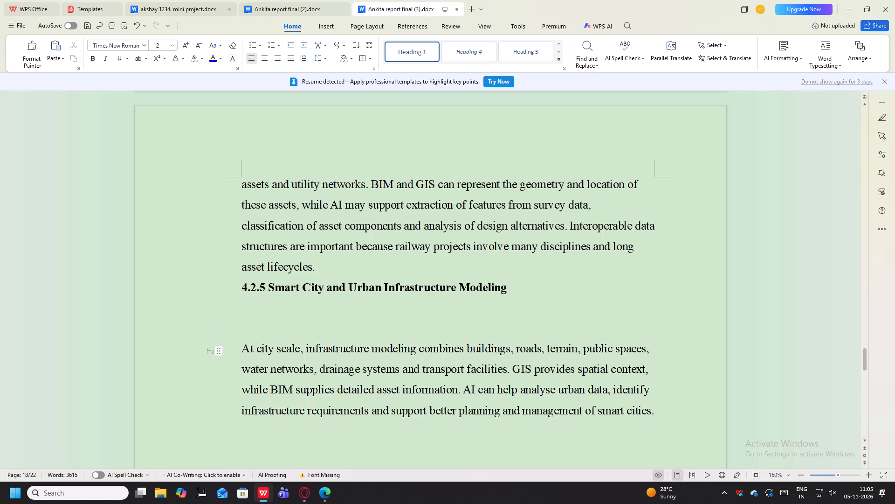
pyautogui.press('BackSpace')
pyautogui.press('BackSpace')
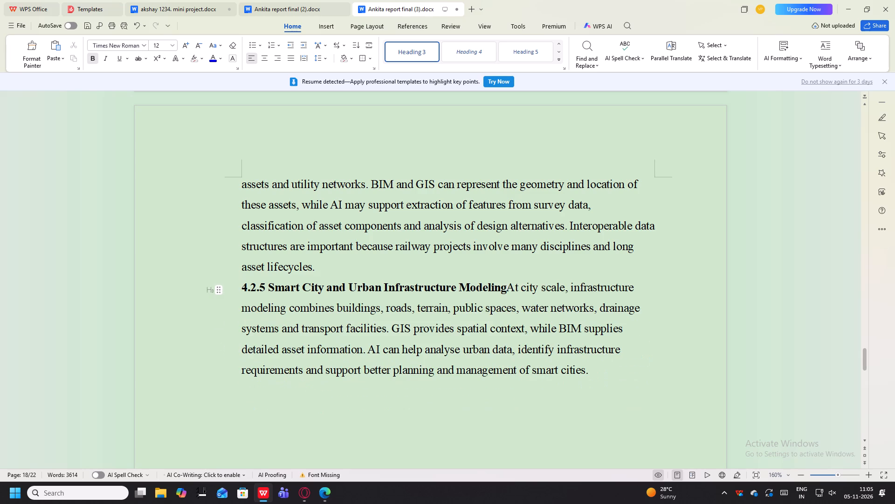
pyautogui.press('Return')
# Push the "Chapter 5" and "Conclusion" titles onto the next page, directly above 5.1 Conclusion, by adding two blank lines before them.
pyautogui.scroll(-11, 240, 318)
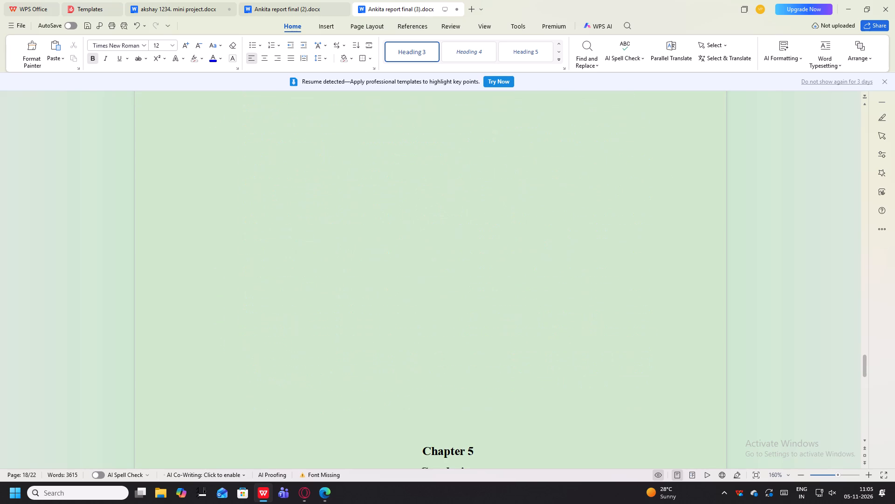
pyautogui.scroll(-6, 240, 318)
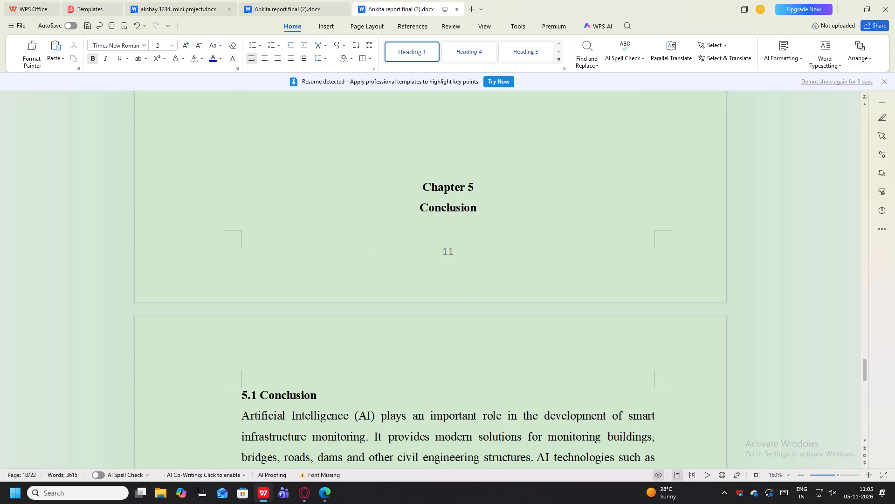
pyautogui.click(416, 182)
pyautogui.press('Return')
pyautogui.press('Return')
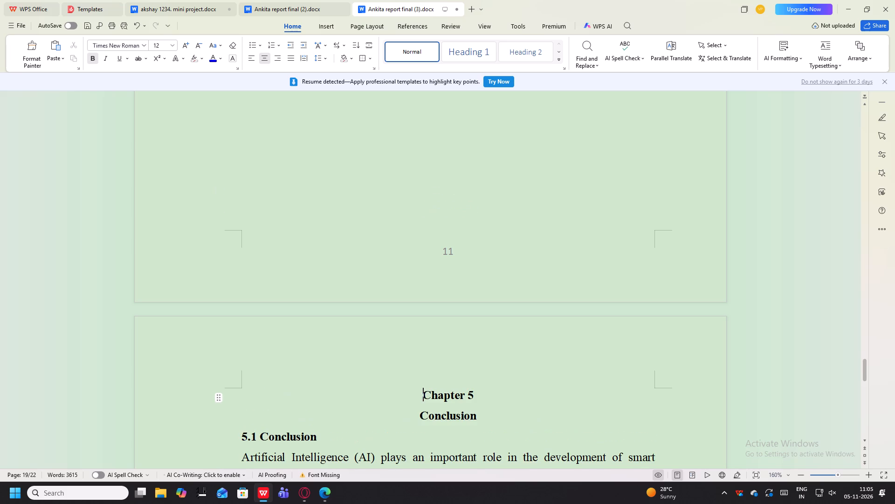
# Remove the empty list number 11 below the Sustainable Development Goals table at the end of Chapter 5.
pyautogui.scroll(-4, 434, 248)
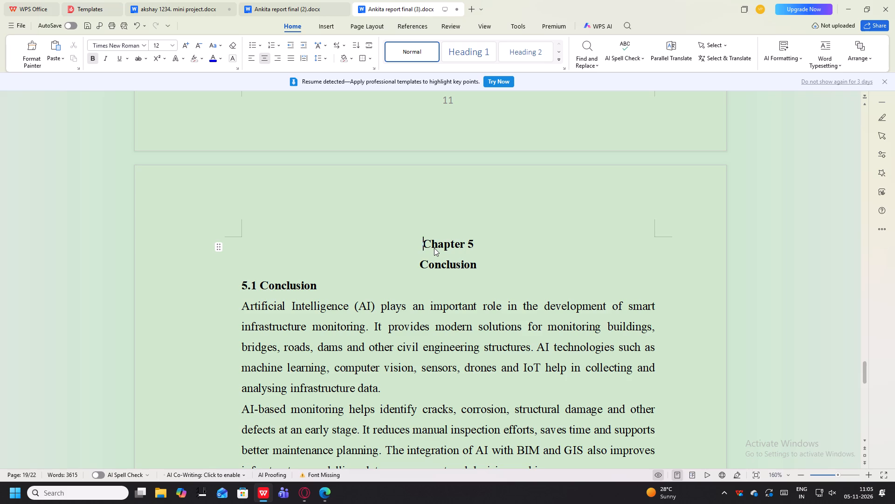
pyautogui.scroll(-16, 427, 243)
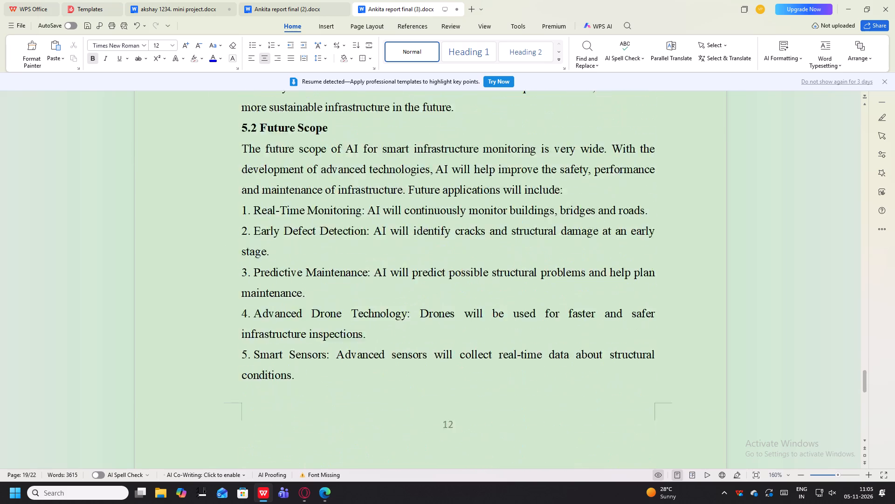
pyautogui.scroll(-12, 426, 260)
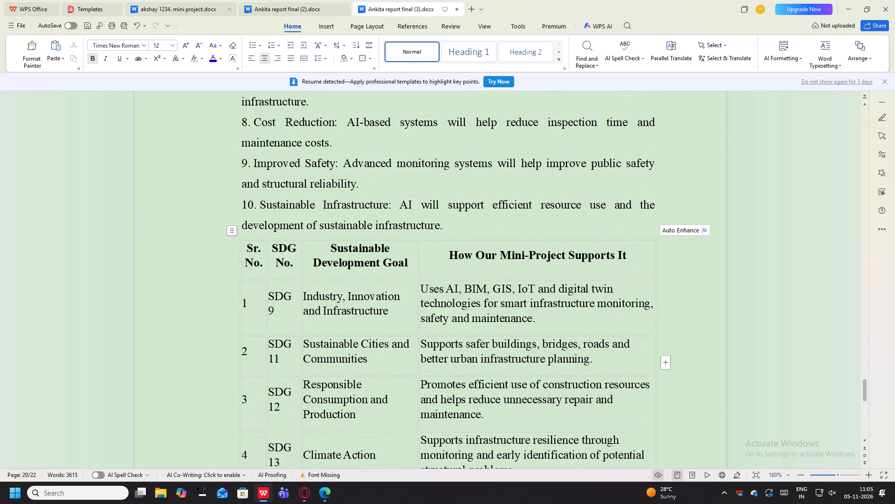
pyautogui.scroll(-3, 424, 294)
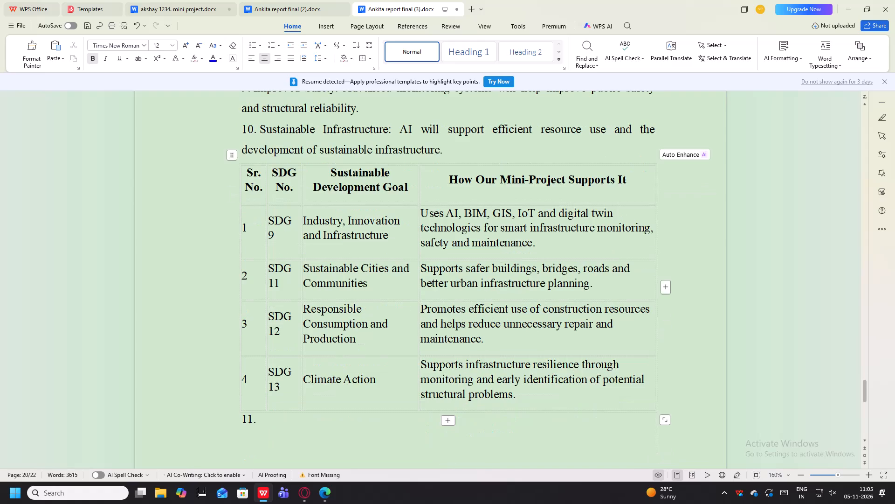
pyautogui.click(257, 383)
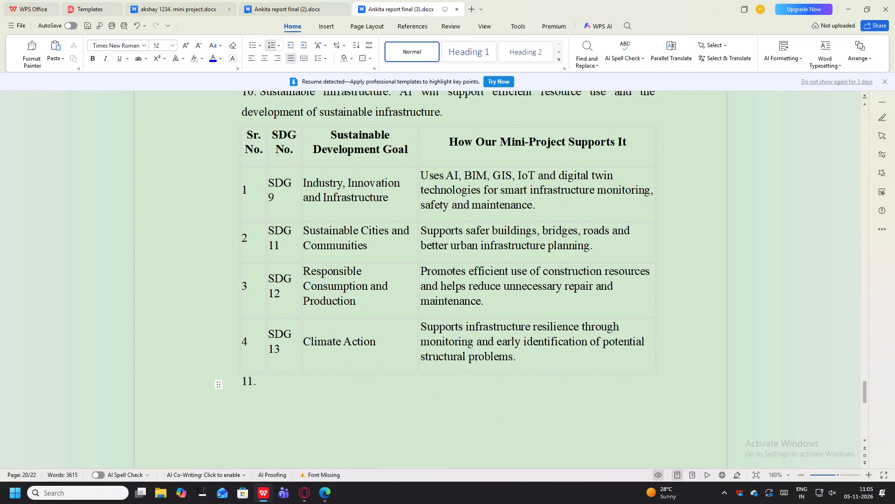
pyautogui.press('BackSpace')
pyautogui.press('BackSpace')
# Review the layout of the remaining pages, from the end of Chapter 5 through the Chapter 6 references list.
pyautogui.scroll(-2, 285, 356)
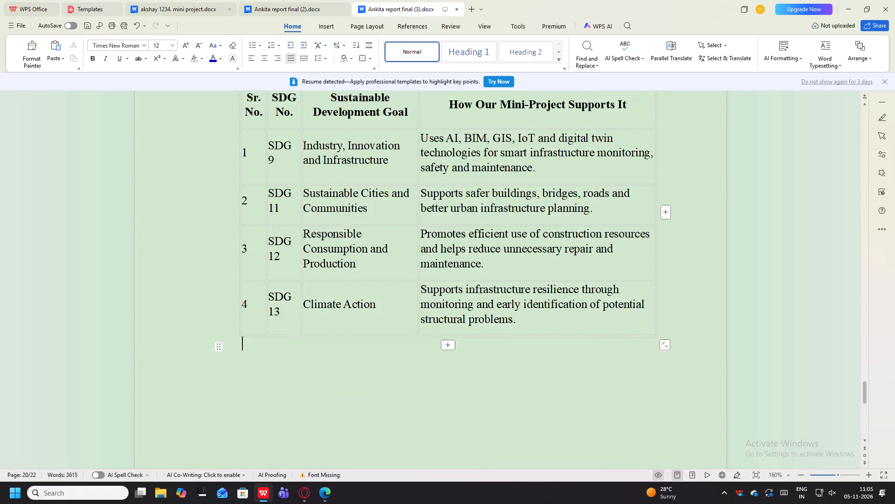
pyautogui.scroll(-10, 285, 355)
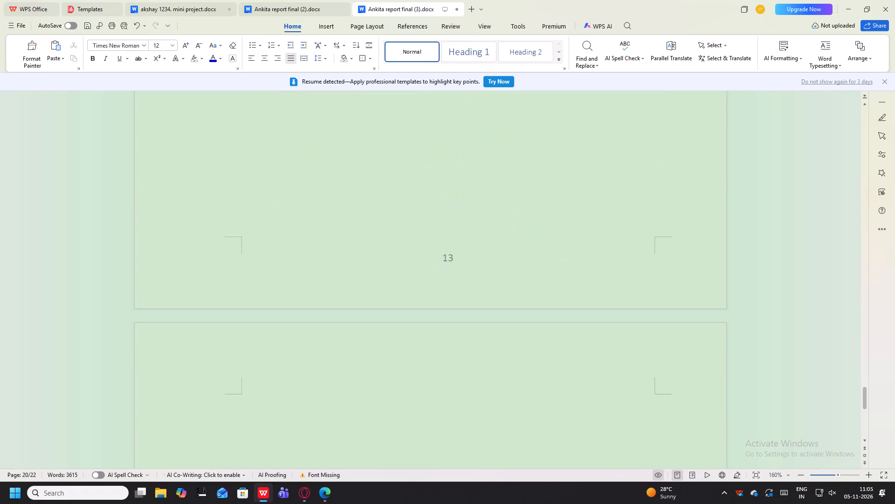
pyautogui.scroll(-10, 288, 354)
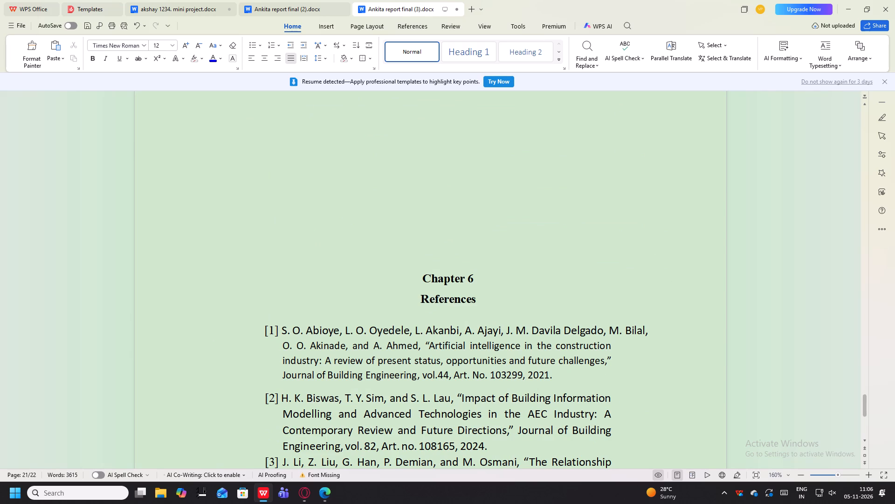
pyautogui.scroll(-3, 319, 299)
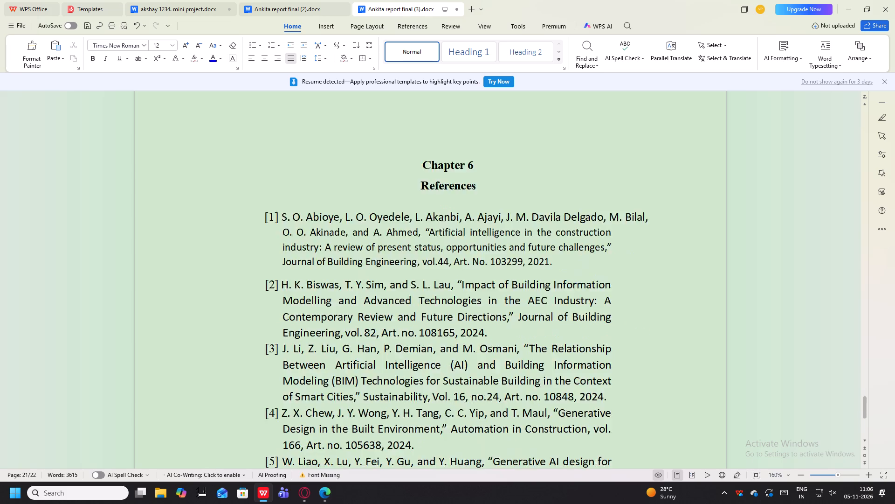
pyautogui.scroll(-18, 319, 299)
pyautogui.scroll(-3, 319, 299)
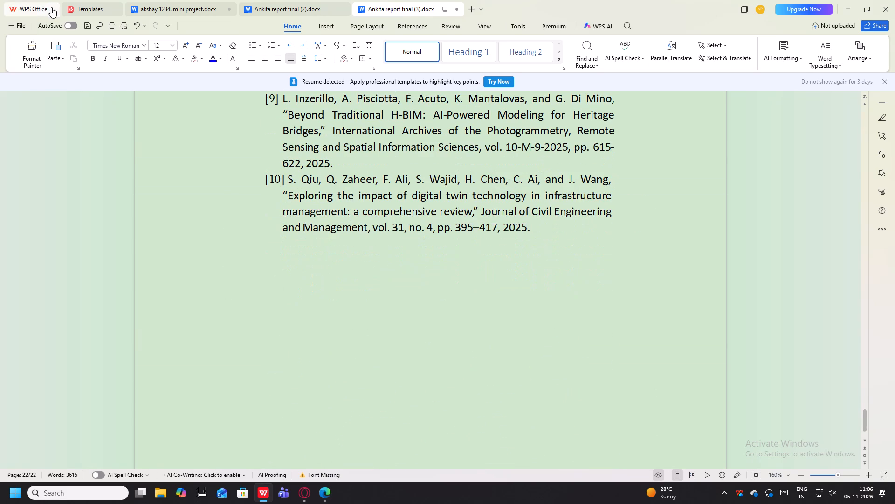
# Open the Save As dialog for the edited report.
pyautogui.click(21, 27)
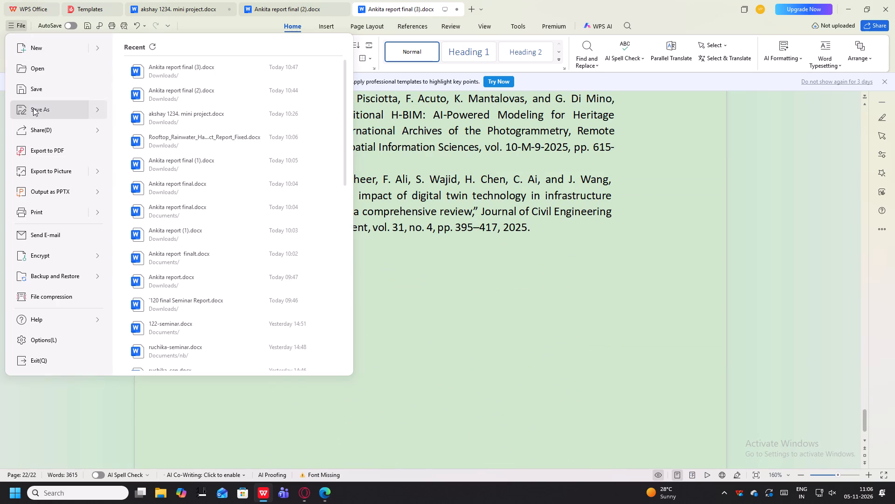
pyautogui.click(36, 112)
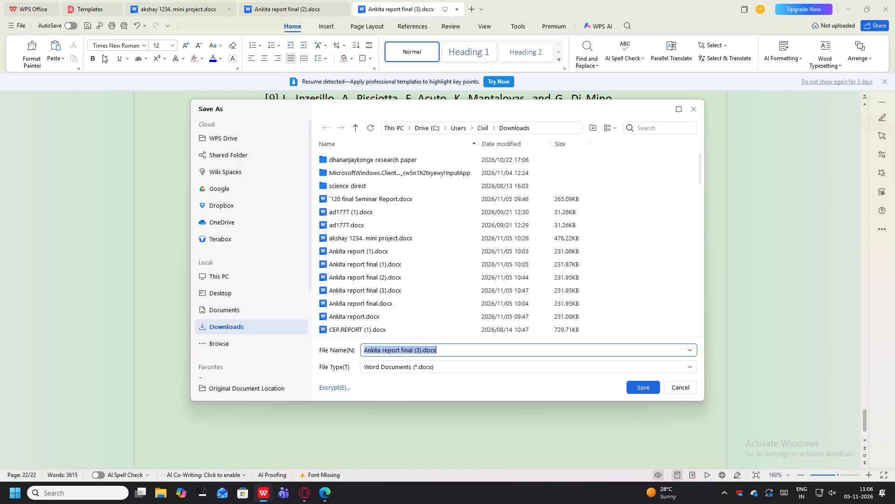
# Save the report as a Word document named "Ankita report final 1.docx" in the Downloads folder.
pyautogui.click(422, 349)
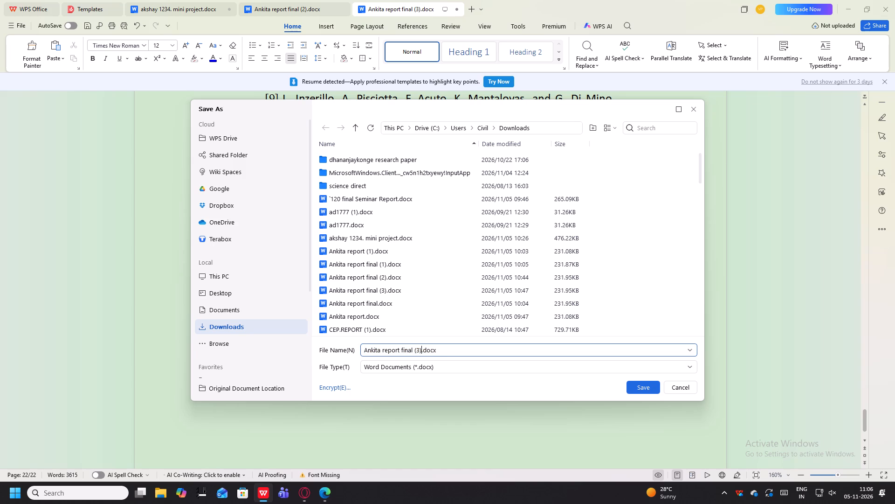
pyautogui.press('BackSpace')
pyautogui.press('BackSpace')
pyautogui.press('BackSpace')
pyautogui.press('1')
pyautogui.click(647, 390)
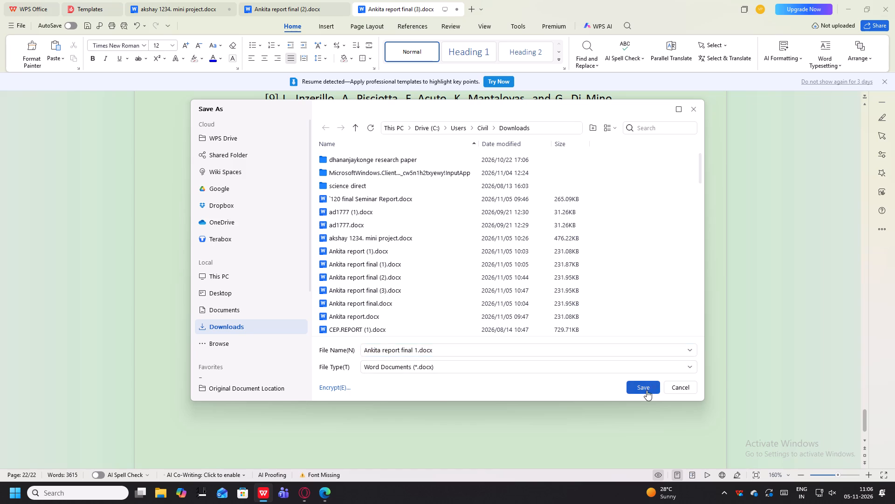
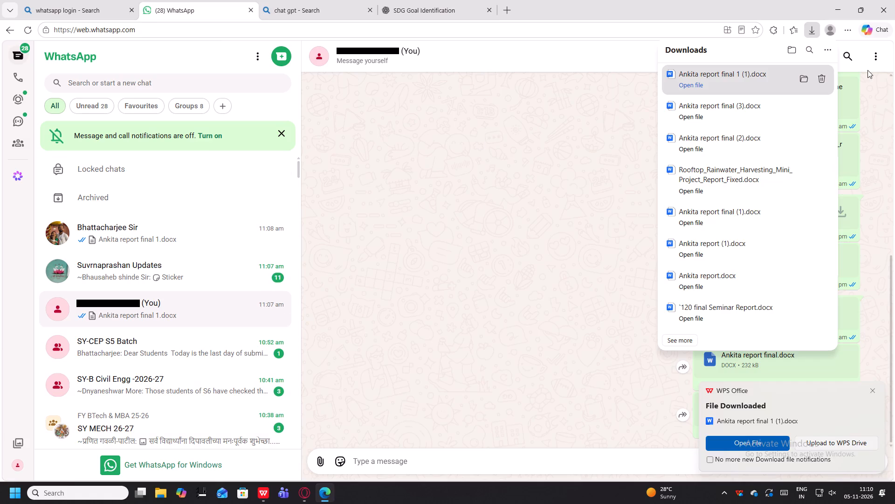
# Show the additional options for the browser's downloads list in Edge.
pyautogui.click(831, 47)
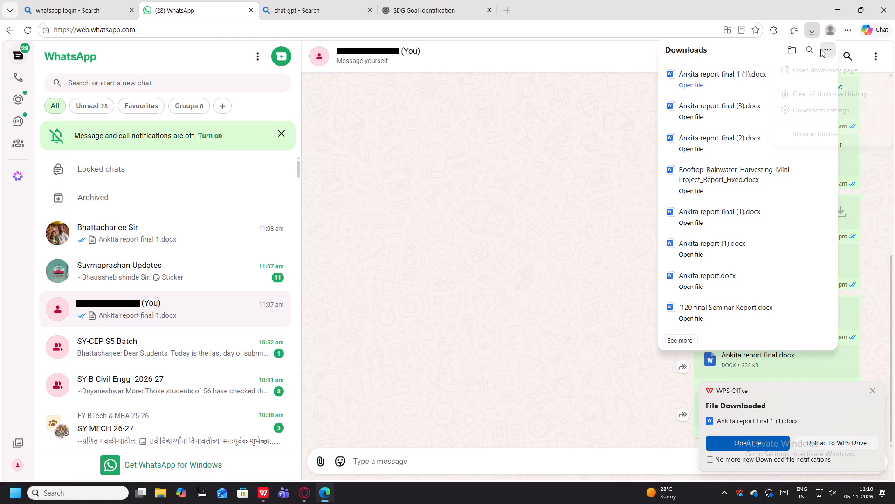